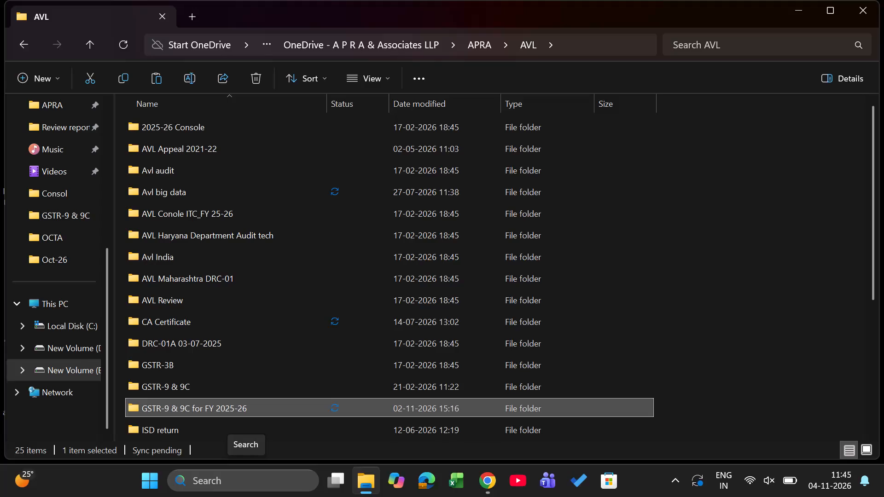
Find the WhatsApp desktop app on the computer and launch it.
click(247, 474)
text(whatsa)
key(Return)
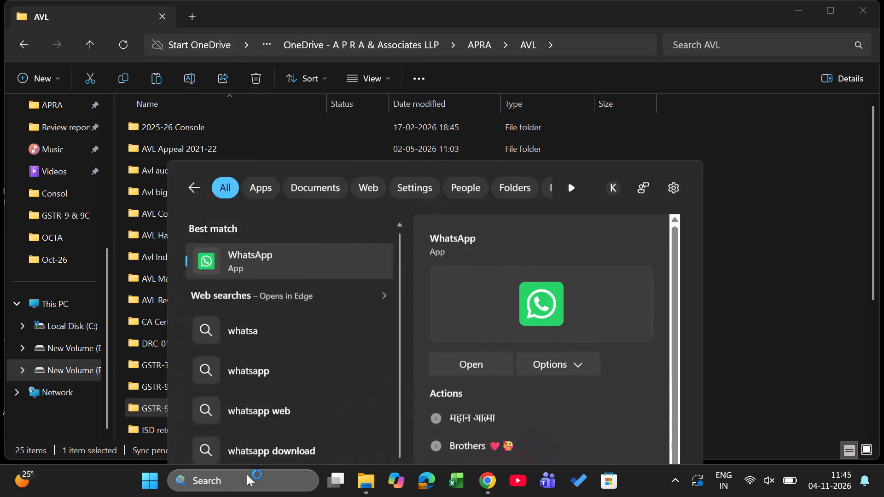
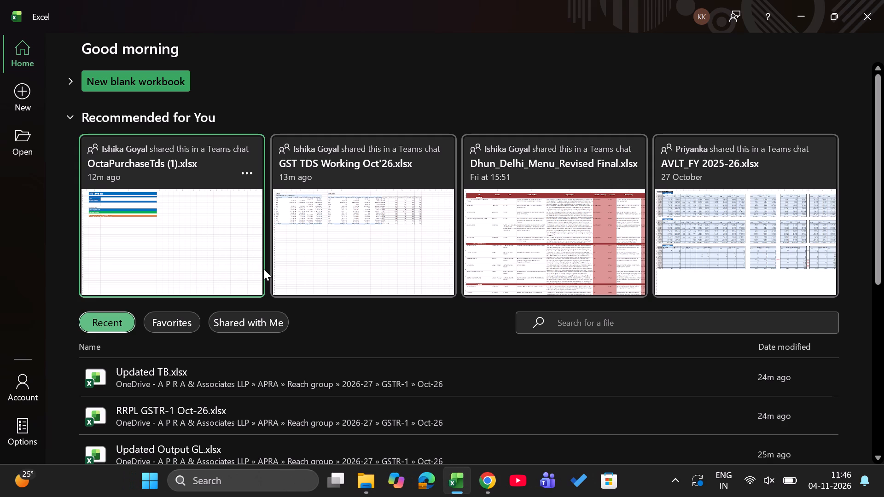
Close the Excel start window to get back to the AVL folder in File Explorer.
click(869, 0)
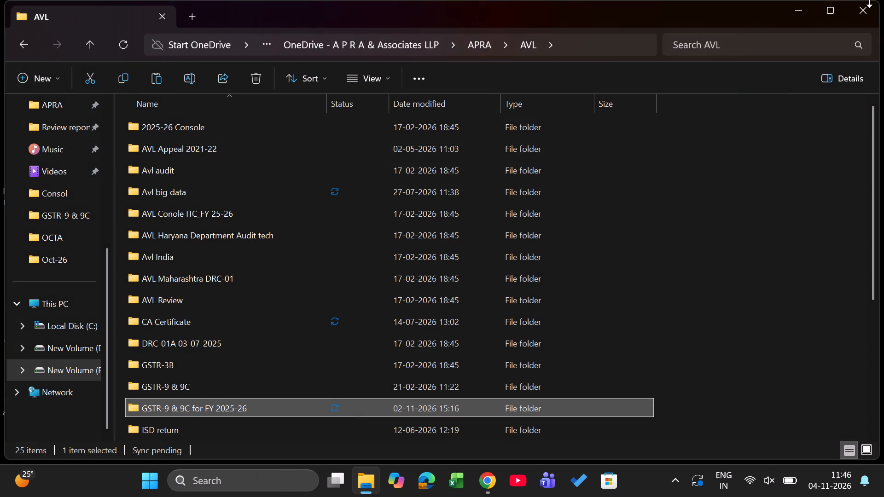
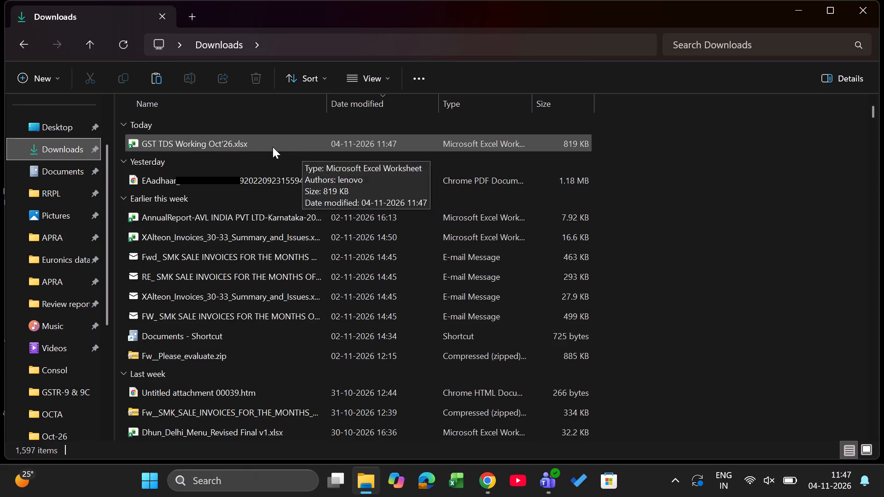
Open the GST TDS Working Oct'26.xlsx workbook from the Downloads folder and enable editing in it.
click(273, 147)
key(Return)
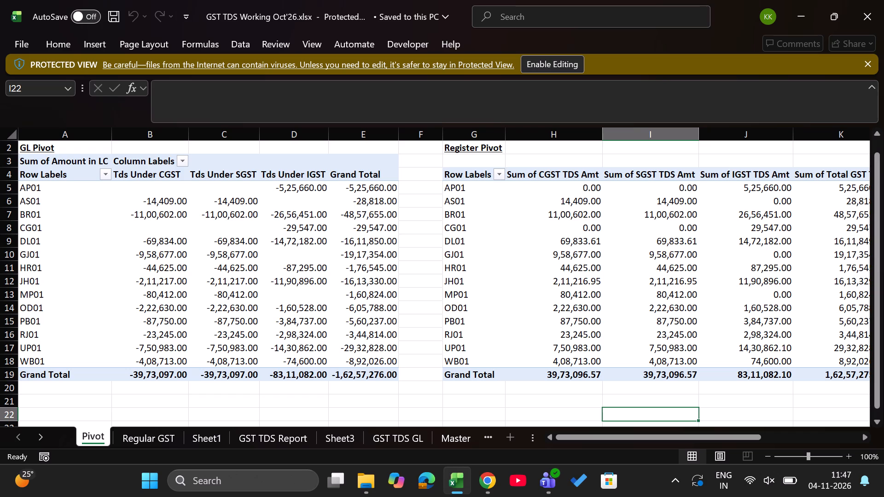
key(F2)
key(Right)
key(Return)
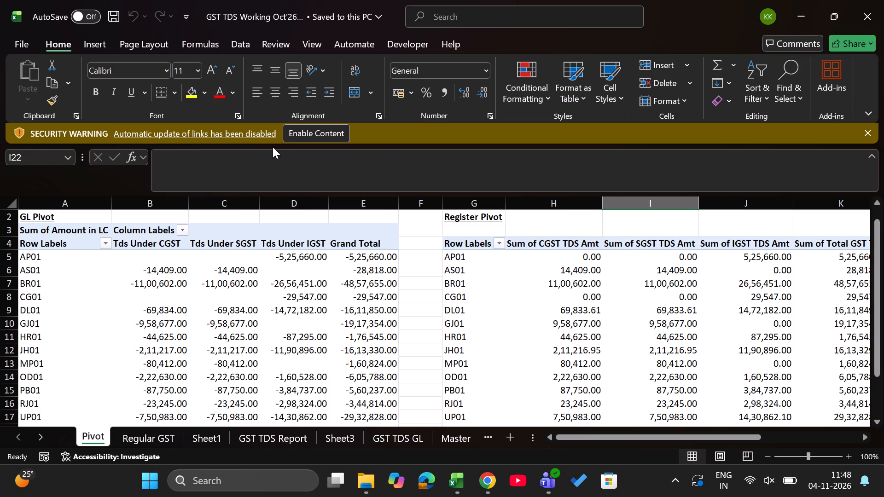
Examine the Pivot sheet, comparing the GL Pivot, the Register Pivot and the state-wise difference table beside them.
scroll(350, 352, left, 2)
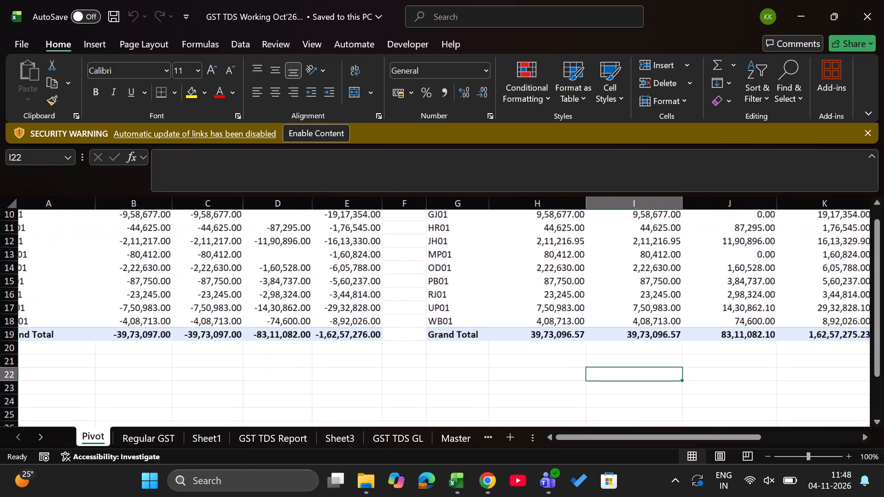
scroll(350, 352, left, 6)
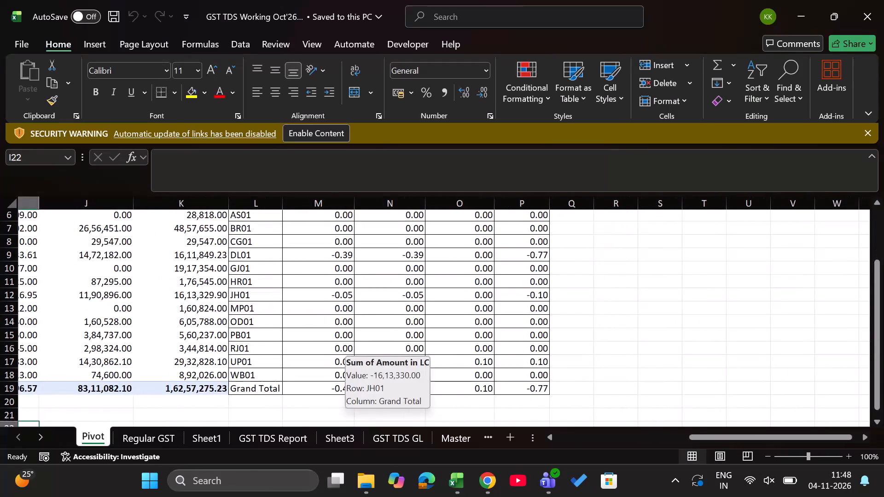
scroll(479, 310, right, 4)
scroll(479, 310, up, 1)
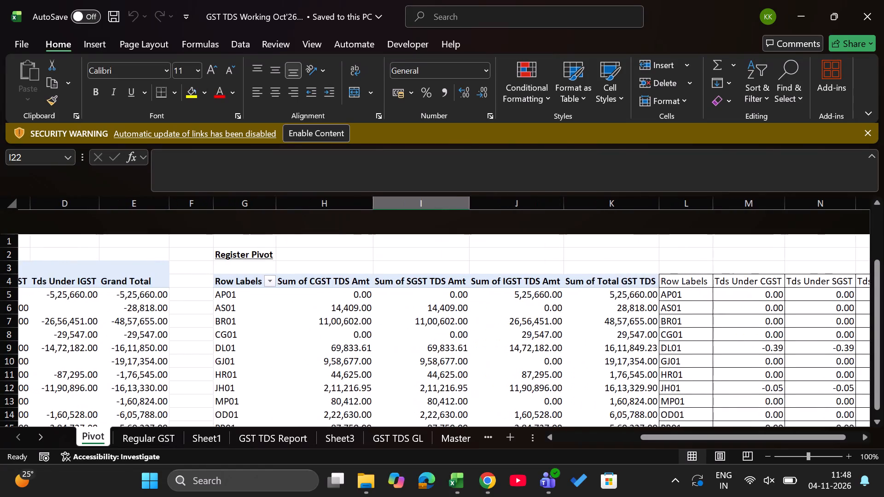
scroll(479, 310, up, 1)
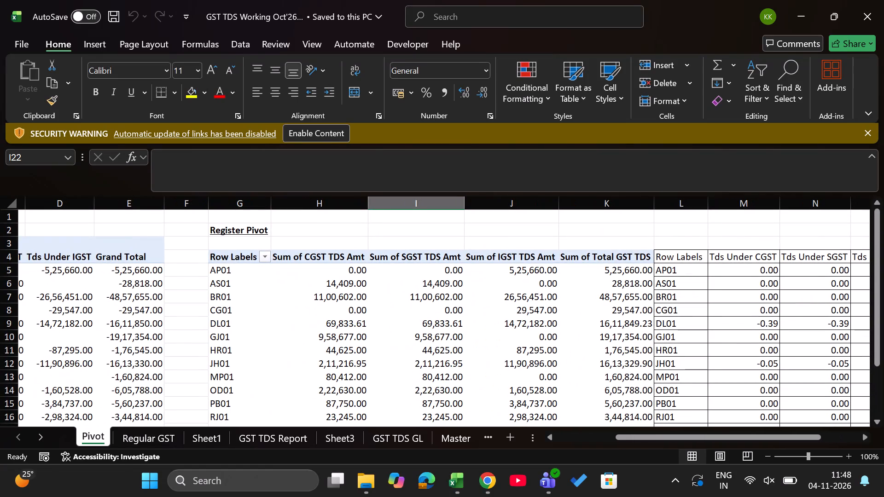
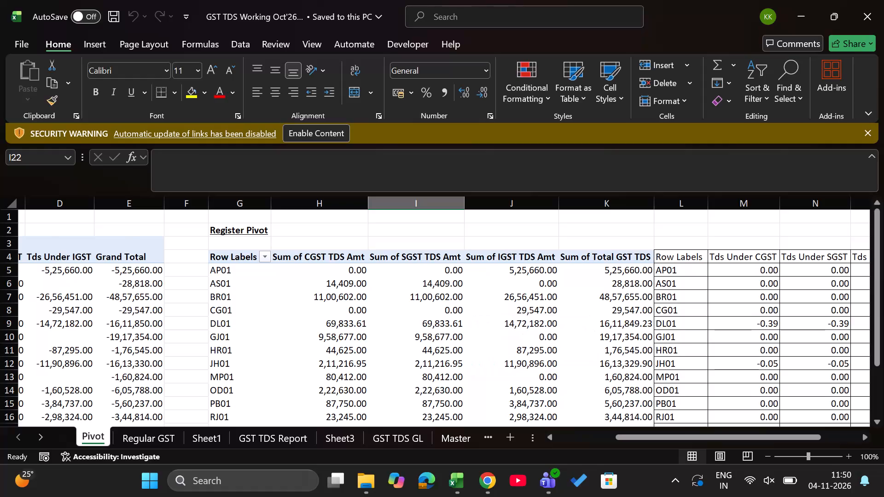
Select the state codes from AP01 to WB01 in the difference table's Row Labels column, leaving out the Grand Total row.
scroll(369, 360, down, 1)
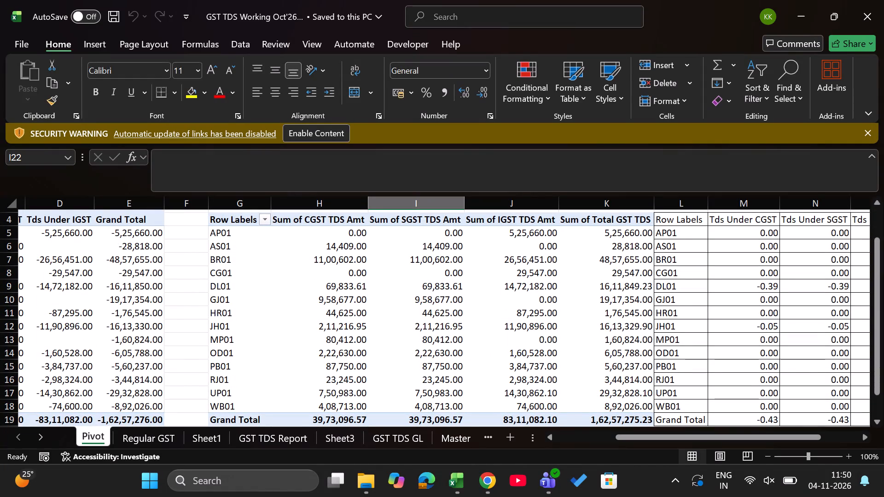
click(229, 311)
key(Down)
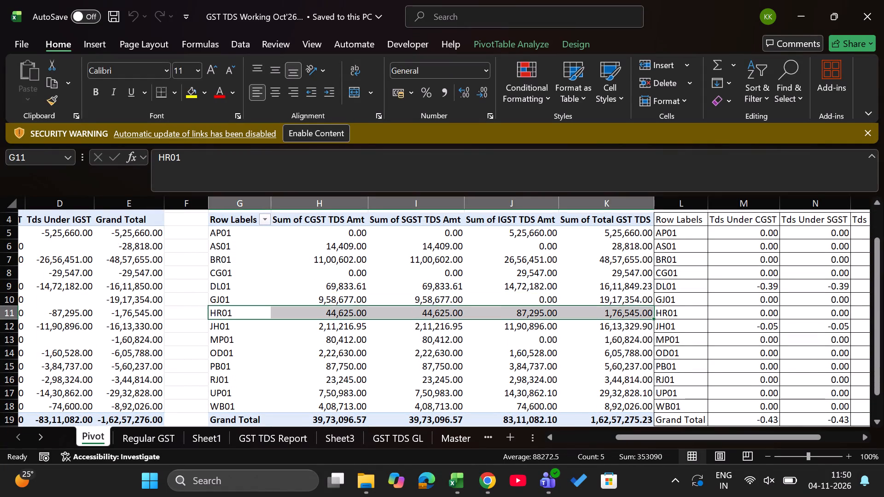
key(Down)
key(Down)
key(Down)
key(Down)
key(Right)
key(Right)
key(Right)
key(Right)
key(Right)
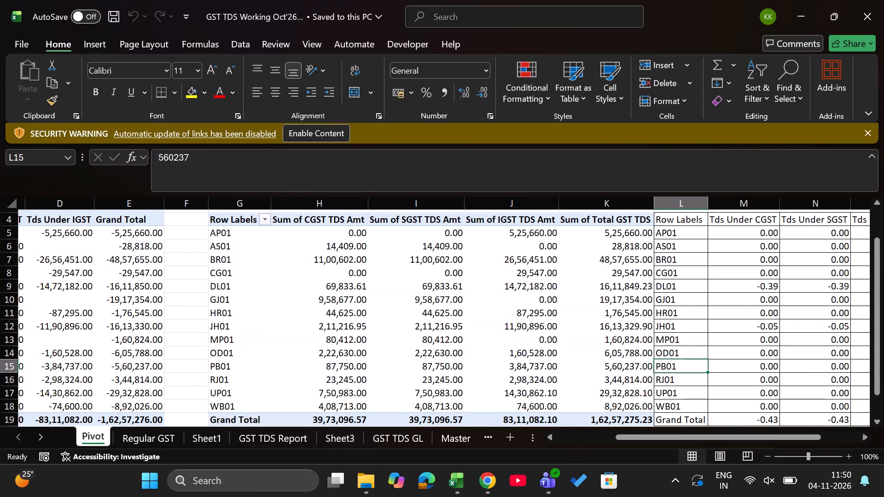
key(ctrl+Up)
key(Down)
key(ctrl+shift+Down)
key(shift+Up)
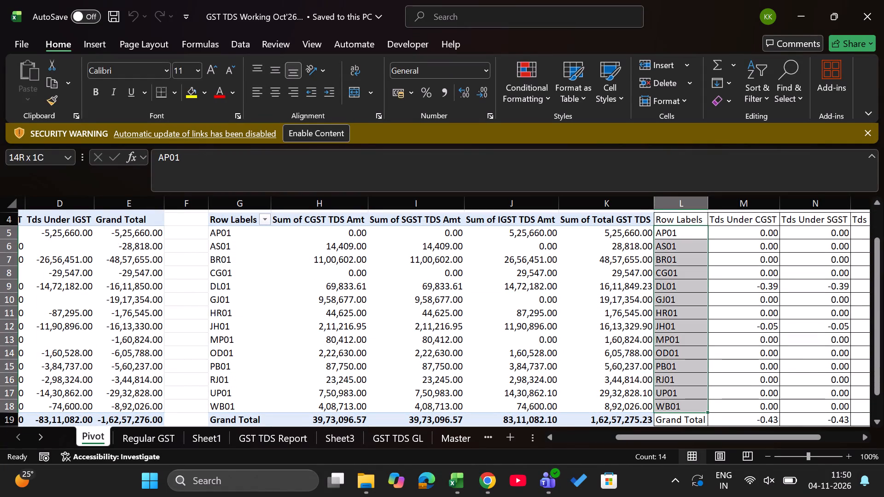
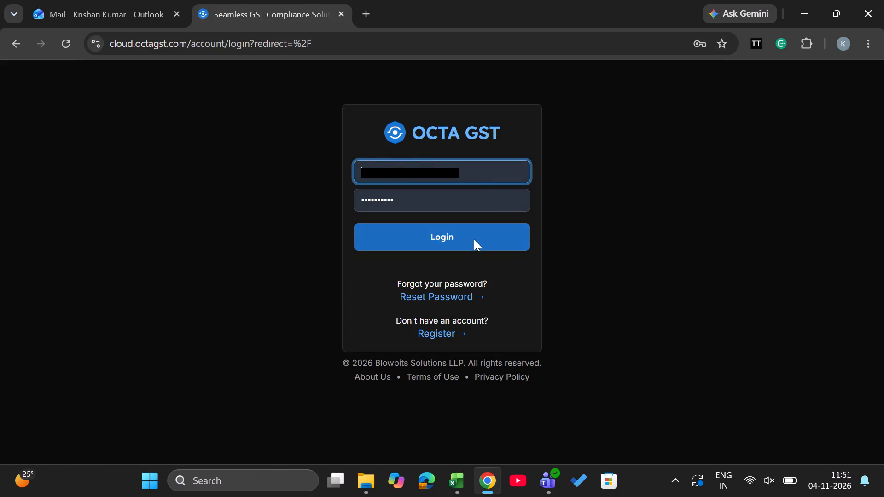
Log in to Octa GST in Chrome with the prefilled credentials and try to open APRA & Associates LLP's OCTA workspace, retrying access.
click(474, 239)
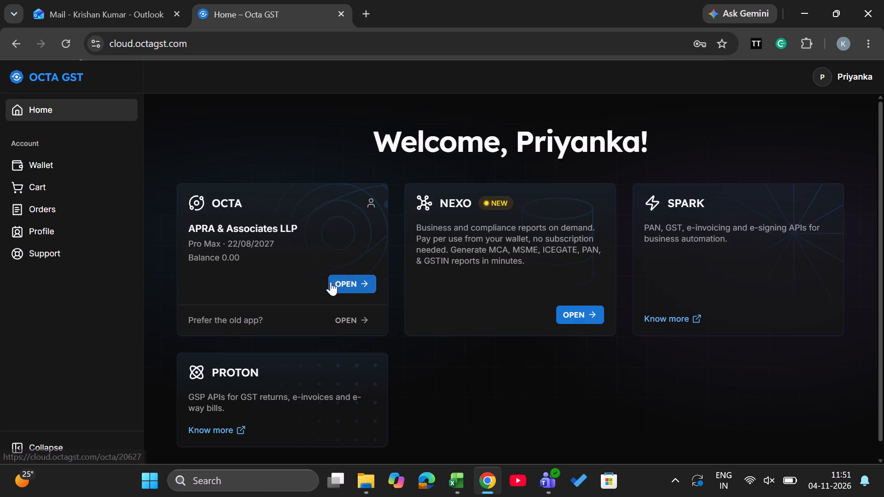
click(343, 280)
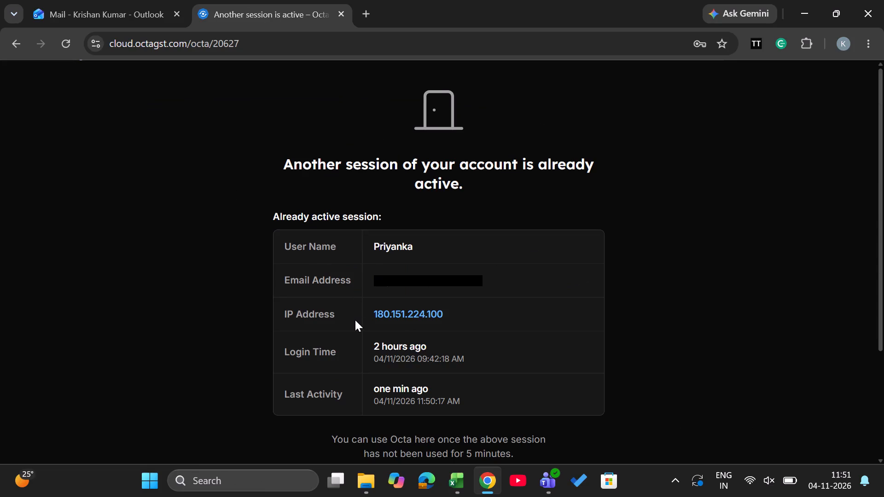
scroll(355, 320, down, 3)
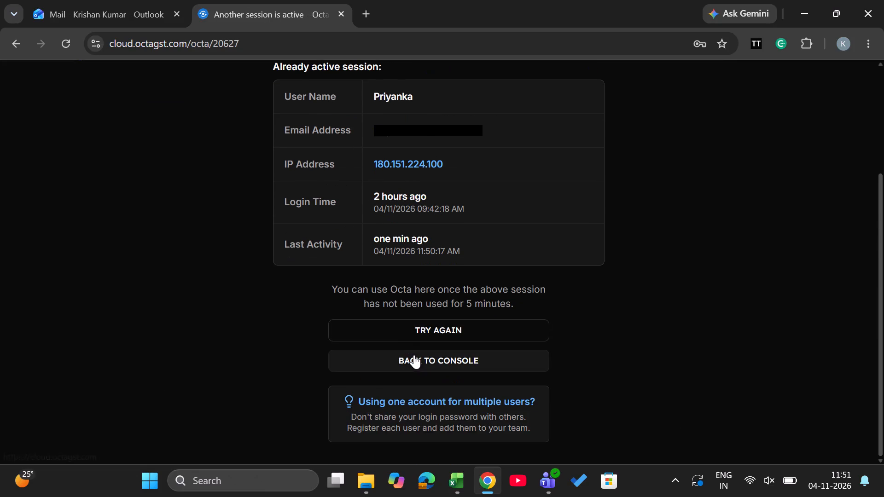
click(405, 336)
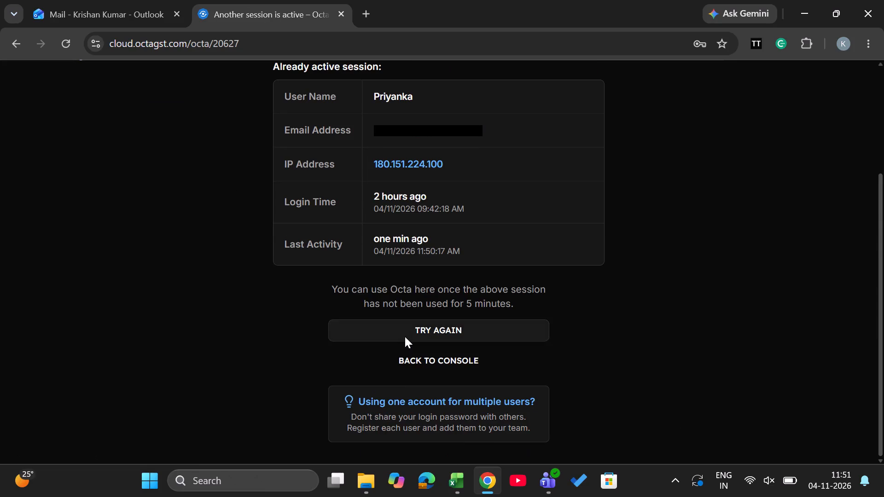
click(405, 336)
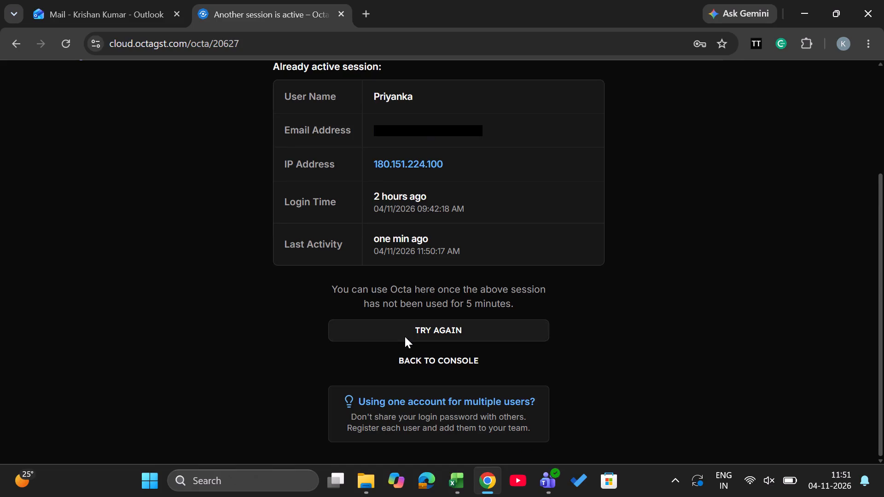
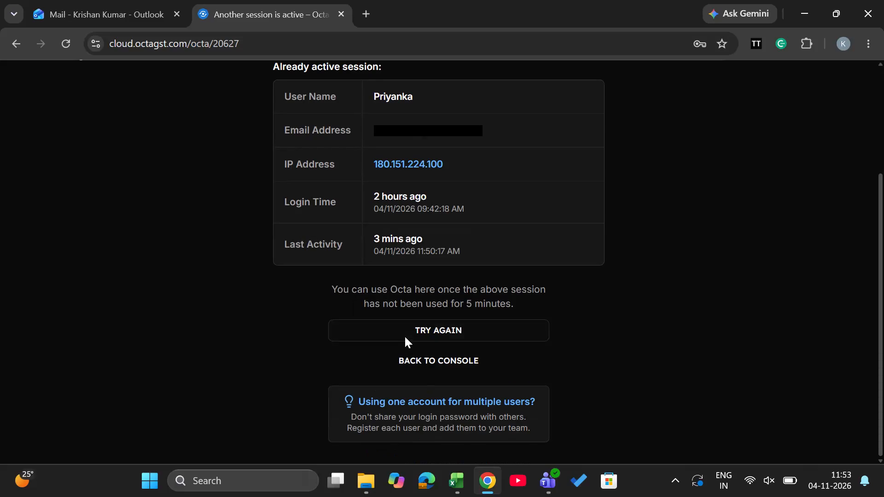
Retry access to APRA & Associates LLP's OCTA workspace from the active-session notice.
double_click(405, 336)
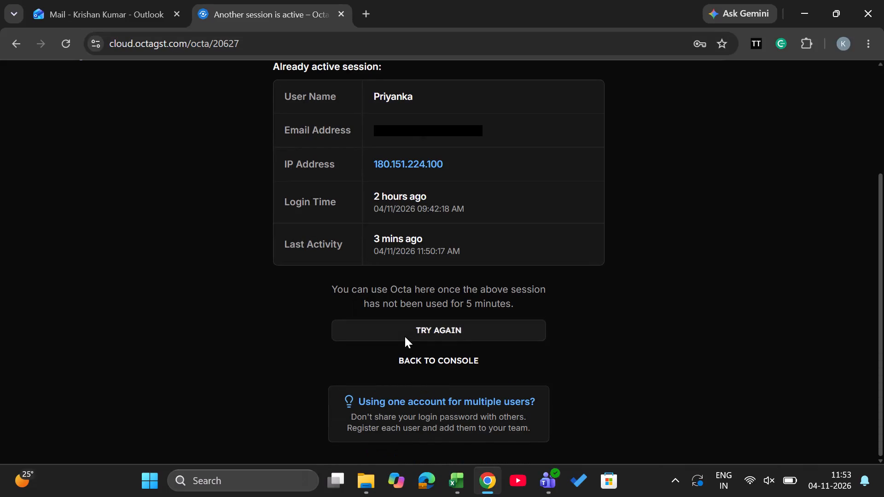
triple_click(494, 333)
click(494, 333)
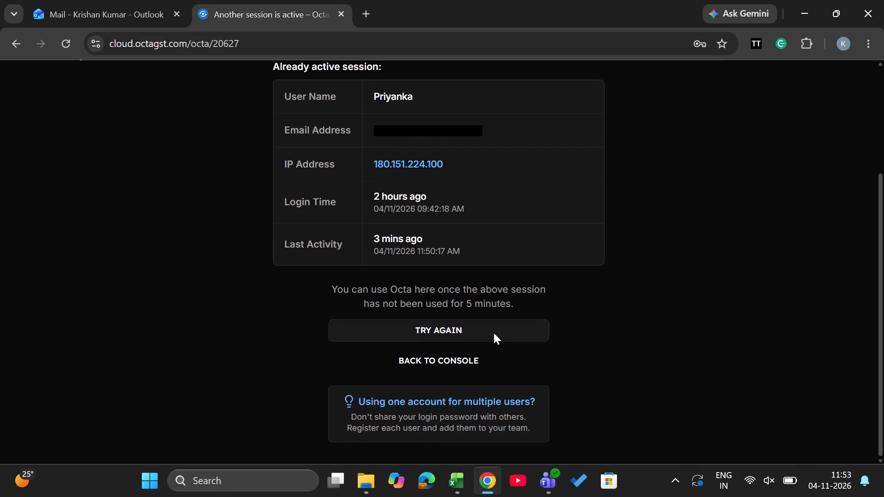
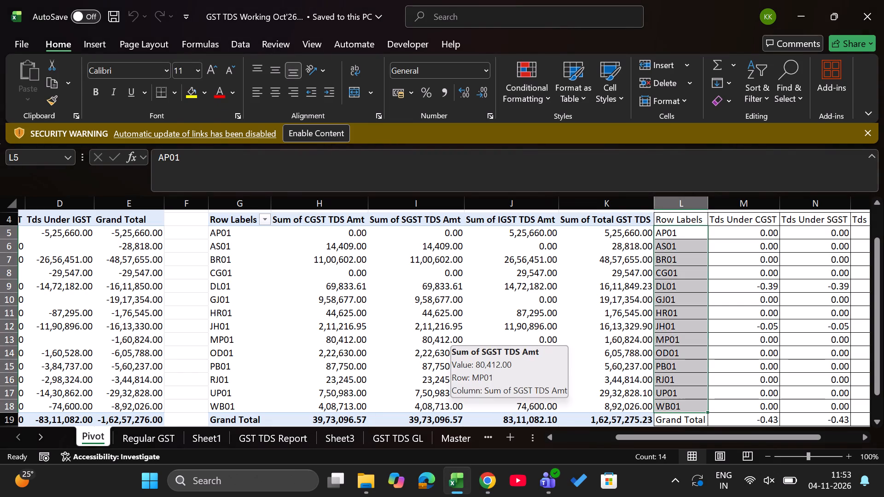
Look through the workbook's other sheets: the business-place TDS summary in Sheet1, Regular GST, and the remaining sheets through to Master.
click(207, 442)
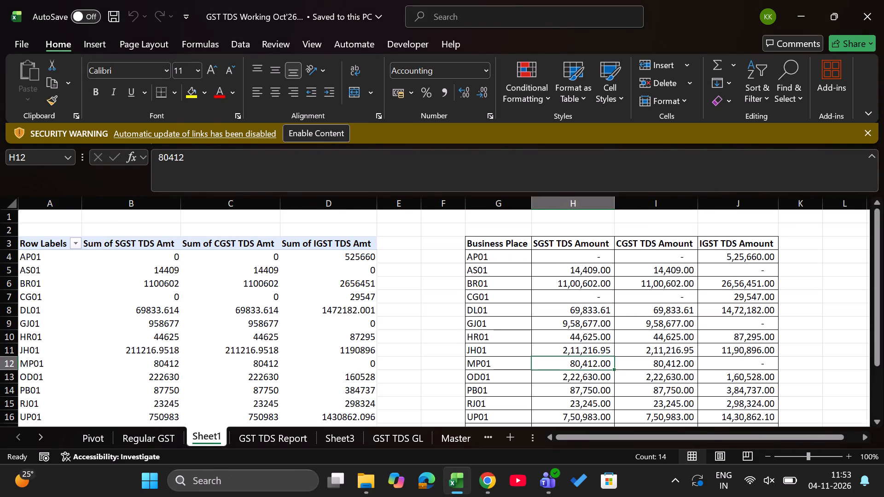
scroll(381, 371, down, 1)
scroll(381, 371, up, 3)
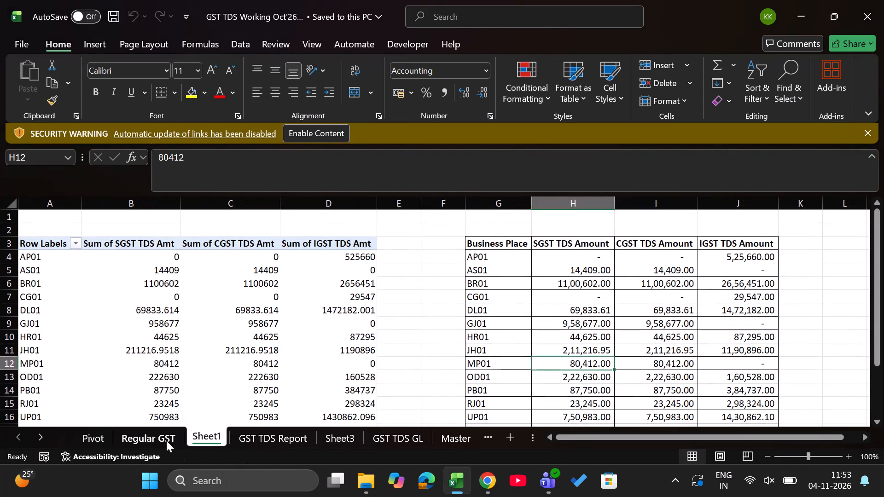
click(165, 440)
key(ctrl+Page_Down)
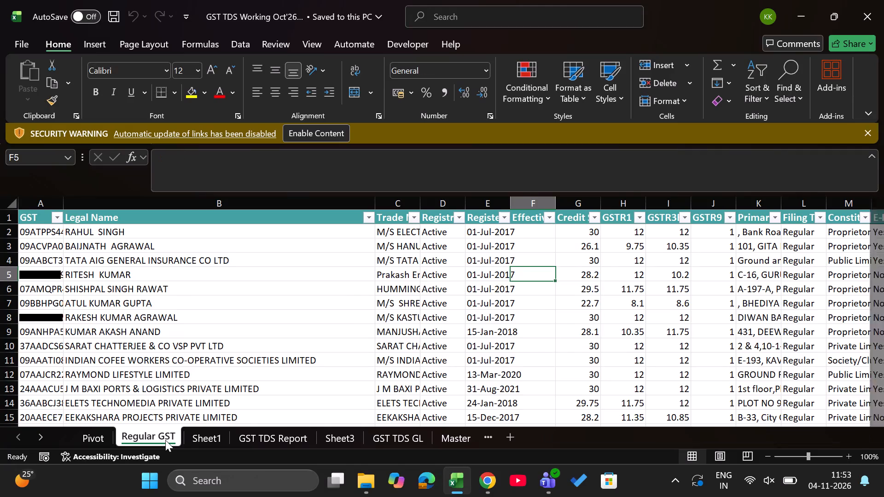
key(ctrl+Page_Down)
key(ctrl+Page_Down)
key(ctrl+Page_Down)
key(ctrl+Page_Down)
key(ctrl+Page_Down)
key(ctrl+Page_Down)
key(ctrl+Page_Down)
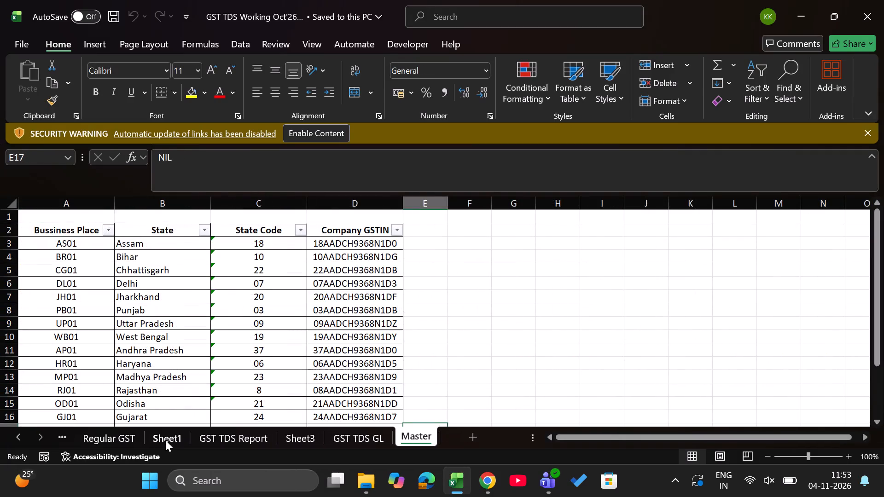
Go to Sheet3 and examine the Knock off entries up to the top of the list.
key(ctrl+Page_Up)
key(ctrl+Page_Up)
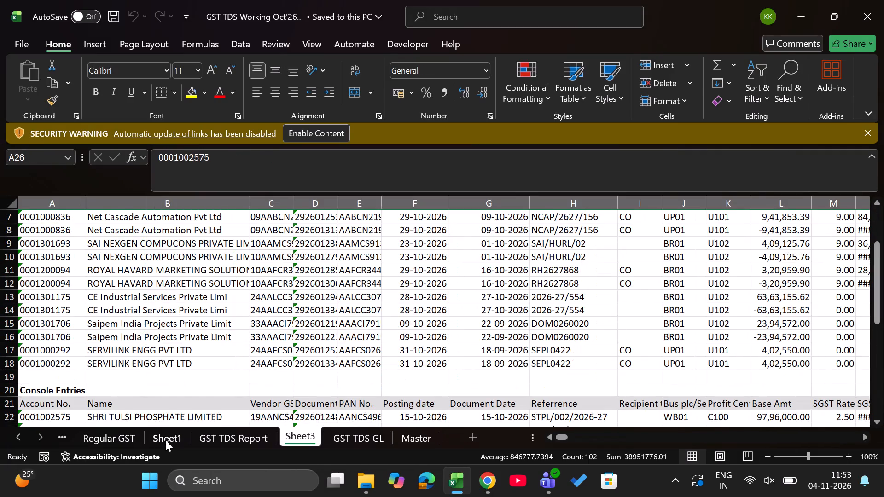
key(Up)
key(Up)
key(Up)
key(Up)
key(Up)
key(Up)
key(Up)
key(Up)
key(Up)
key(Up)
key(Up)
key(Up)
key(Up)
key(Up)
key(Up)
key(Up)
key(Up)
key(Up)
key(Up)
key(Up)
key(ctrl+Up)
key(ctrl+Up)
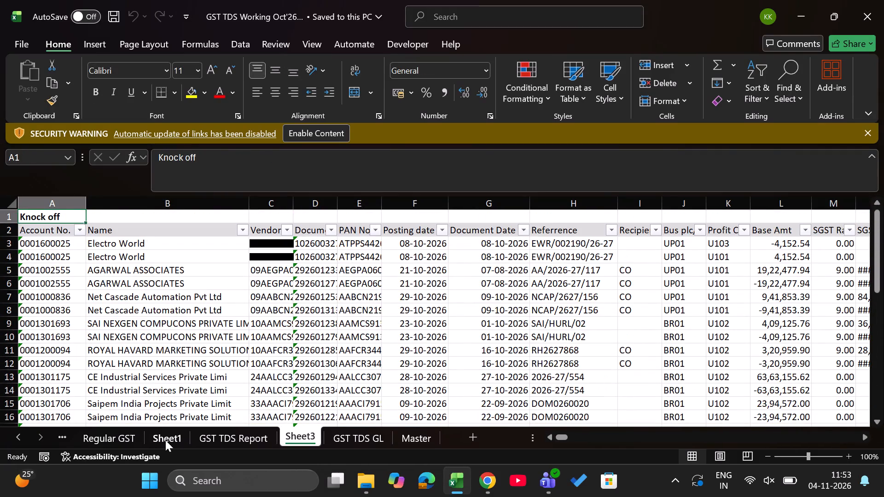
key(ctrl+Up)
Examine the Console Entries block below the Knock off list on Sheet3.
key(ctrl+Down)
key(ctrl+Down)
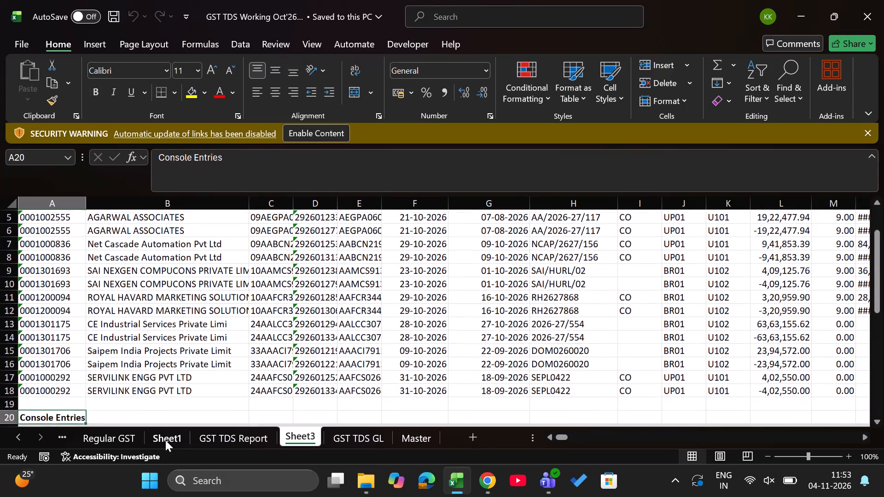
key(ctrl+Down)
key(Down)
key(Down)
key(Up)
key(Up)
key(Up)
key(Up)
key(Up)
key(Up)
key(Up)
key(Up)
key(Up)
key(Up)
key(Up)
key(Up)
key(Up)
key(Up)
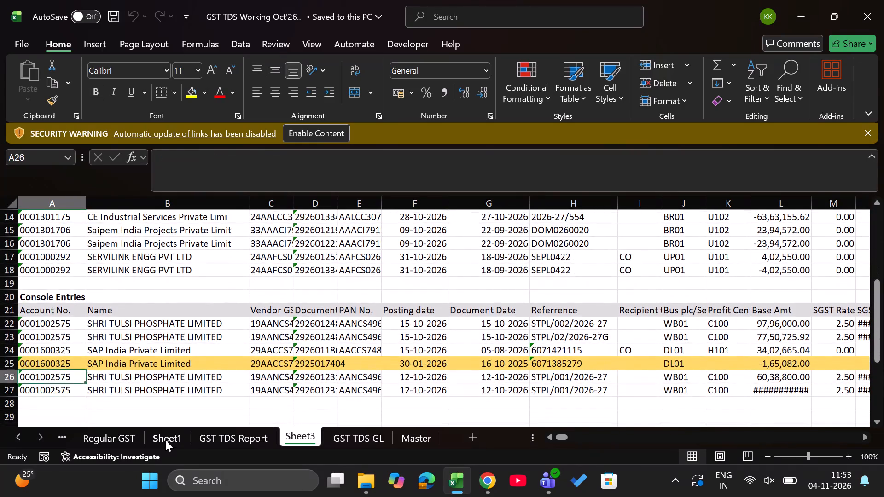
Check the sum of the Base Amt column over all the Knock off entries on Sheet3.
key(Right)
key(Right)
key(Right)
key(Right)
key(Right)
key(Right)
key(Right)
key(Right)
key(Right)
key(Right)
key(Right)
key(Right)
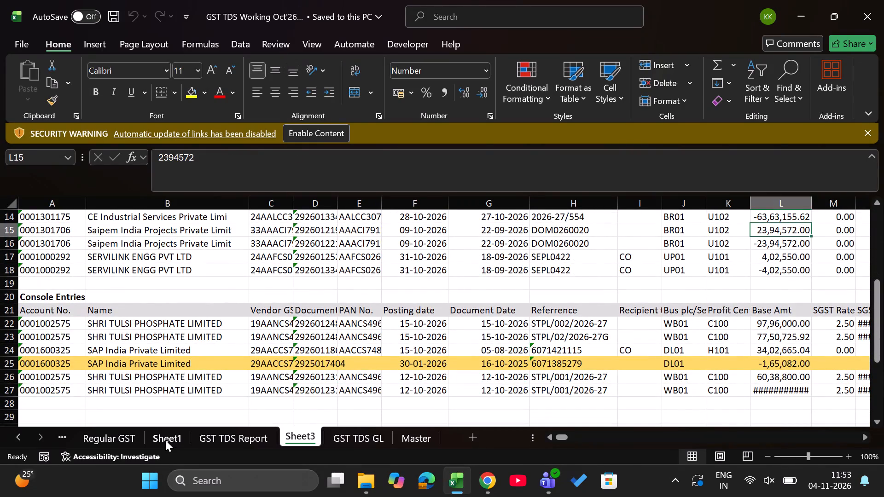
key(Right)
key(Left)
key(ctrl+Up)
key(Down)
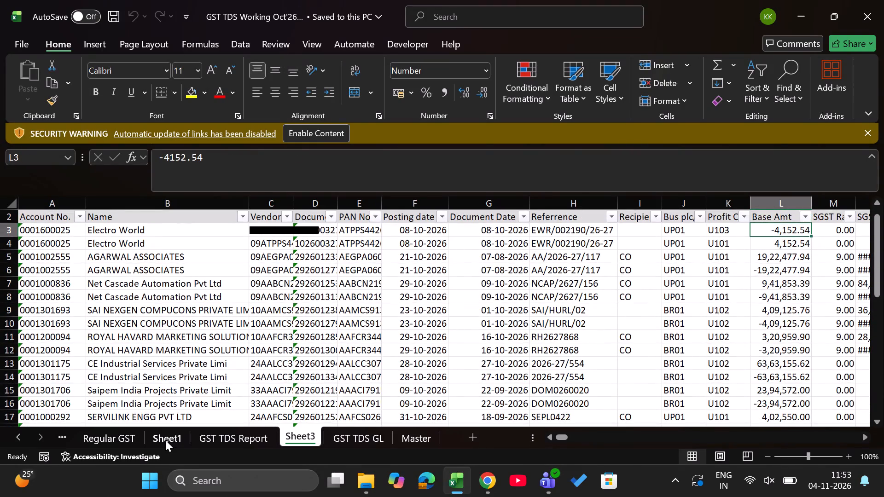
key(ctrl+shift+Down)
Check the sums of the SGST, CGST and IGST amount columns and Total Inv Value for the Knock off entries.
key(Right)
key(Right)
key(Right)
key(Right)
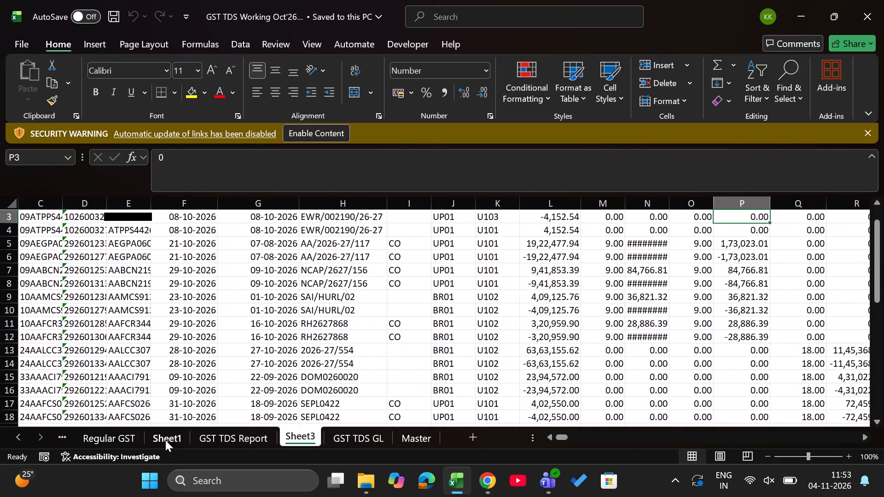
key(Left)
key(Left)
key(ctrl+shift+Down)
key(Right)
key(Right)
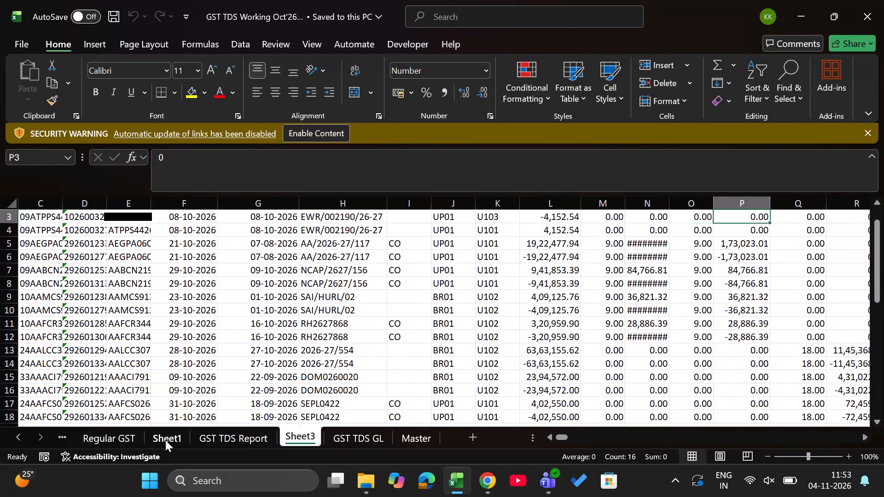
key(ctrl+shift+Down)
key(Right)
key(Right)
key(Right)
key(Left)
key(ctrl+shift+Down)
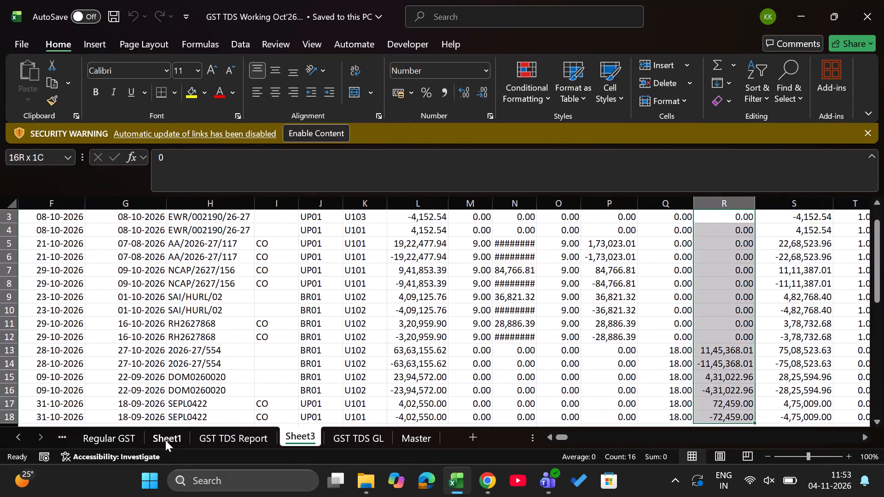
key(Right)
key(Right)
key(Left)
key(ctrl+shift+Down)
Check the sums of the TDS amount columns U and W for the Knock off entries.
key(Up)
key(Right)
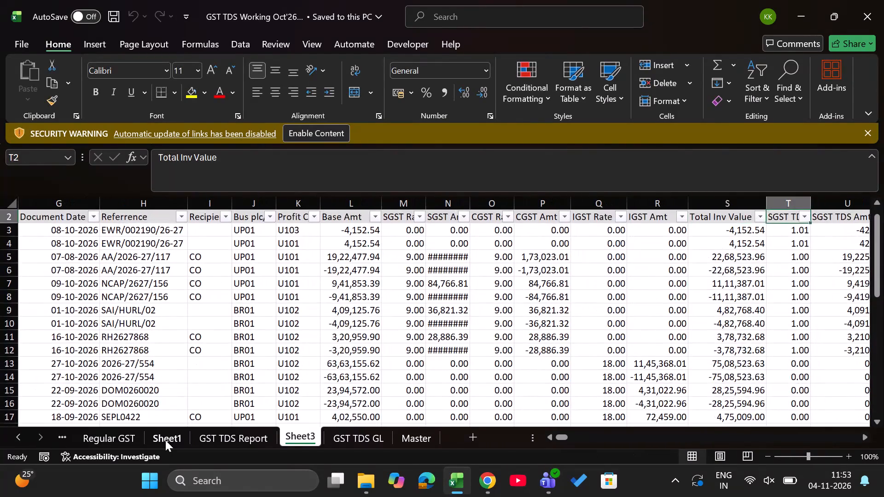
key(Right)
key(Down)
key(ctrl+shift+Down)
key(Right)
key(Right)
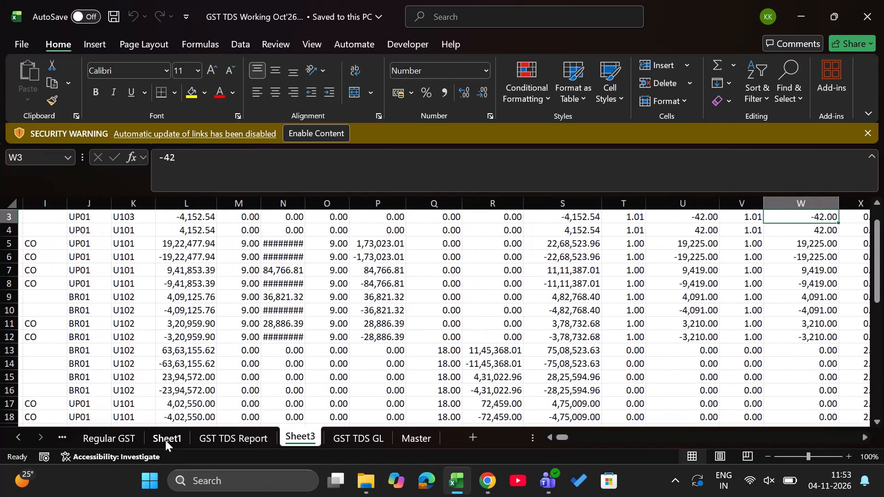
key(ctrl+shift+Down)
key(Down)
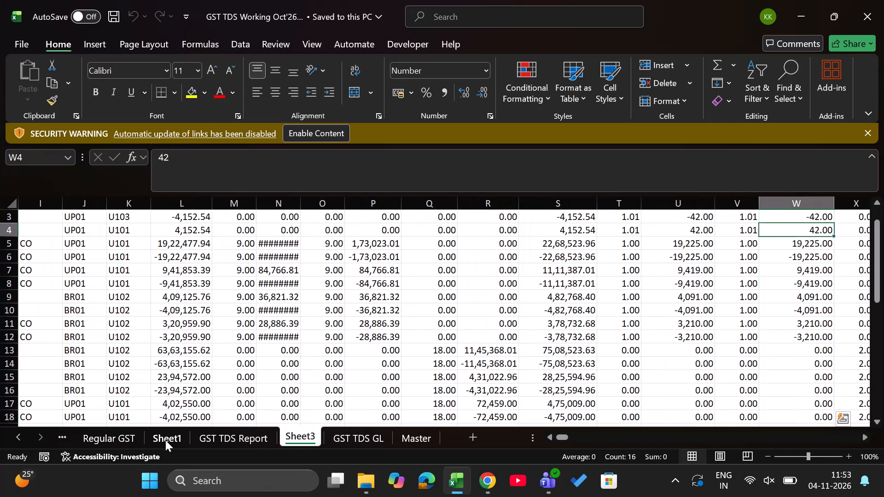
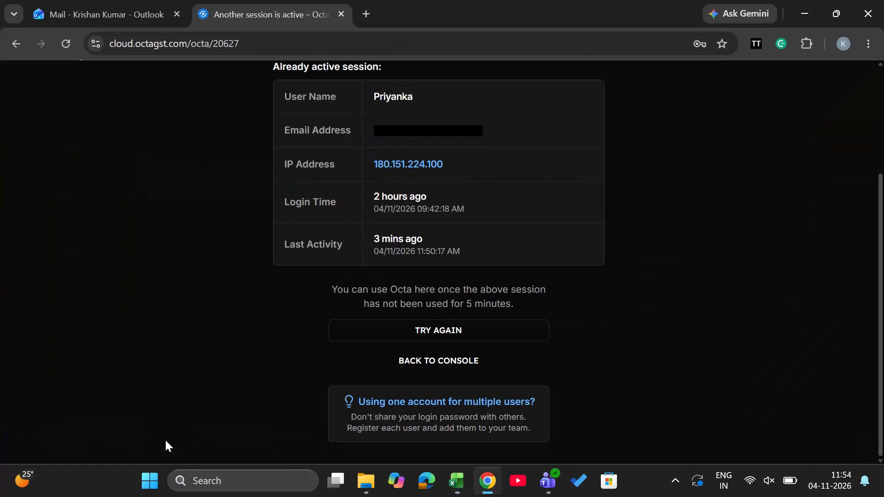
Retry access to the OCTA workspace until takeover is offered, and use it here by logging out the other active session.
click(486, 331)
click(486, 331)
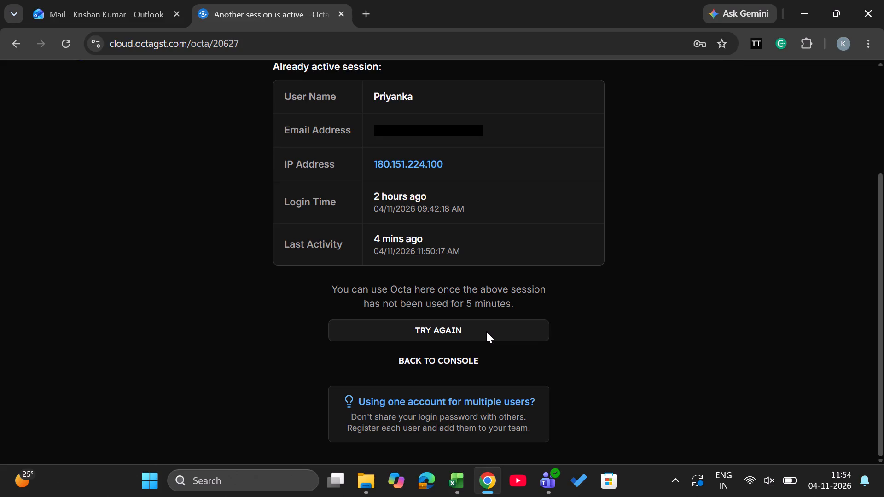
click(486, 331)
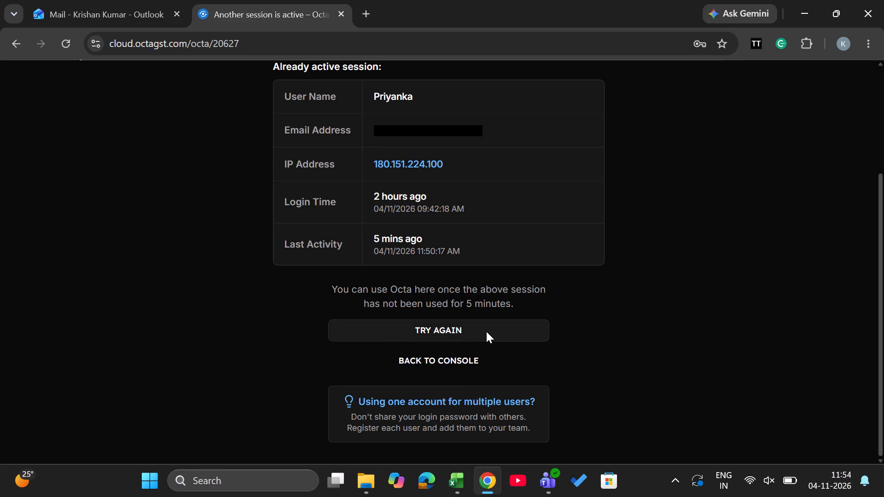
click(486, 331)
click(486, 331)
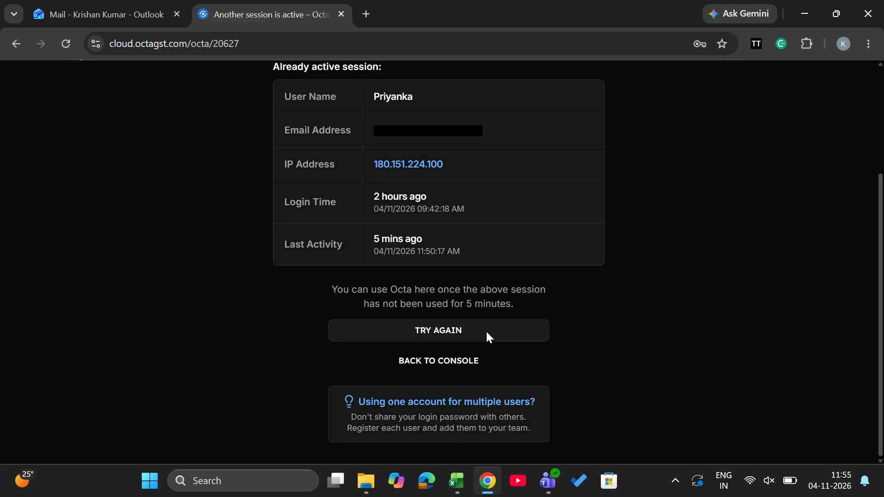
click(486, 331)
click(486, 331)
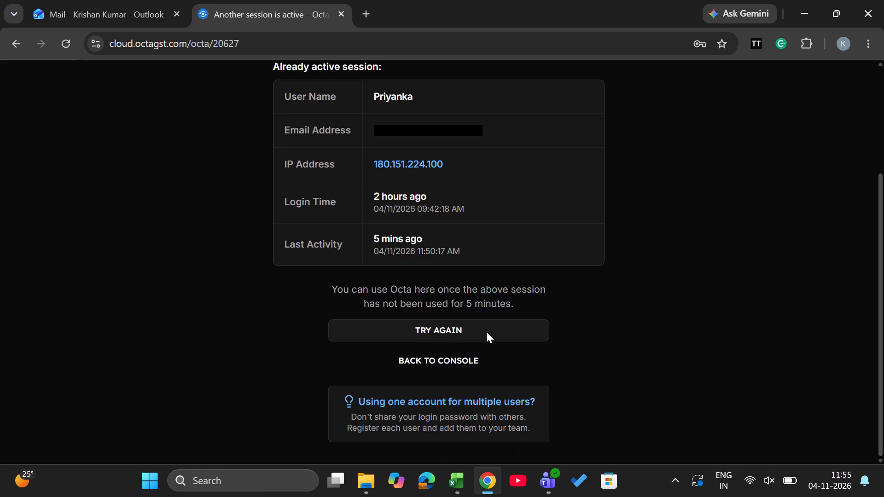
click(486, 331)
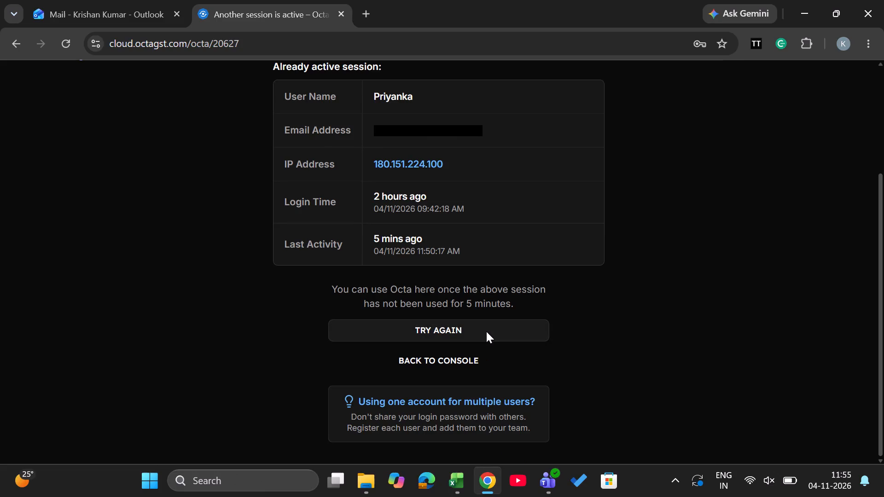
click(486, 331)
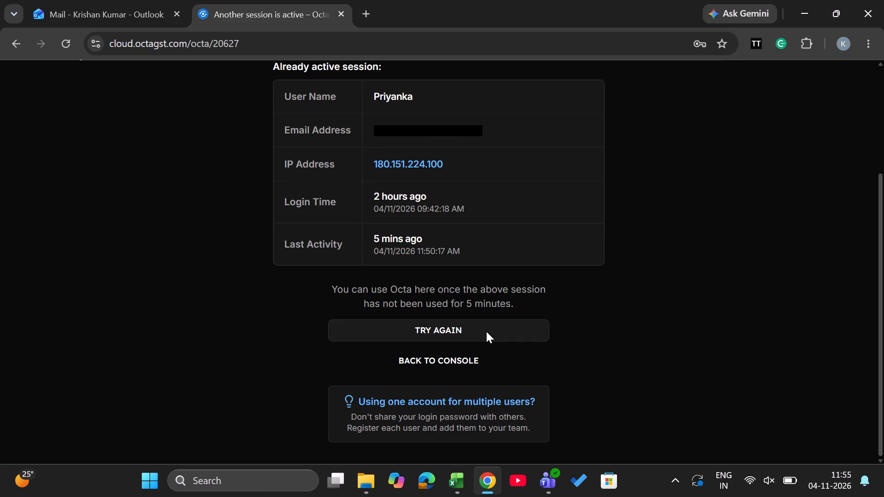
click(486, 331)
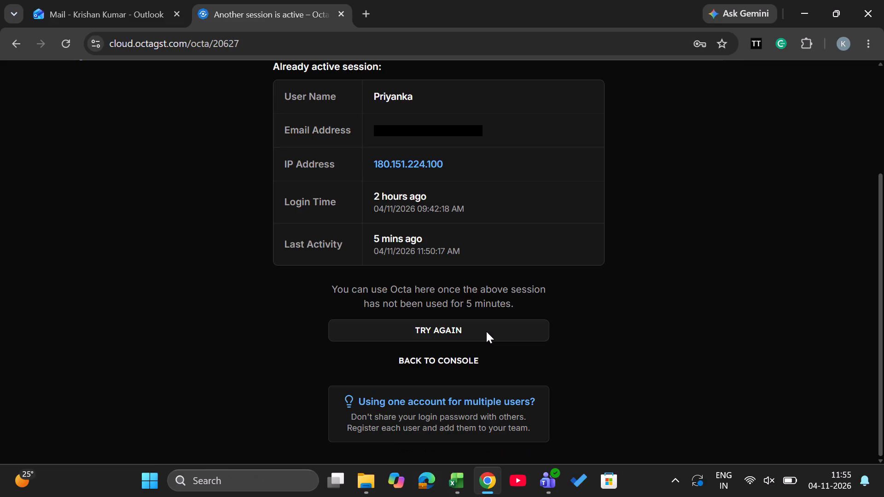
click(486, 331)
click(486, 331)
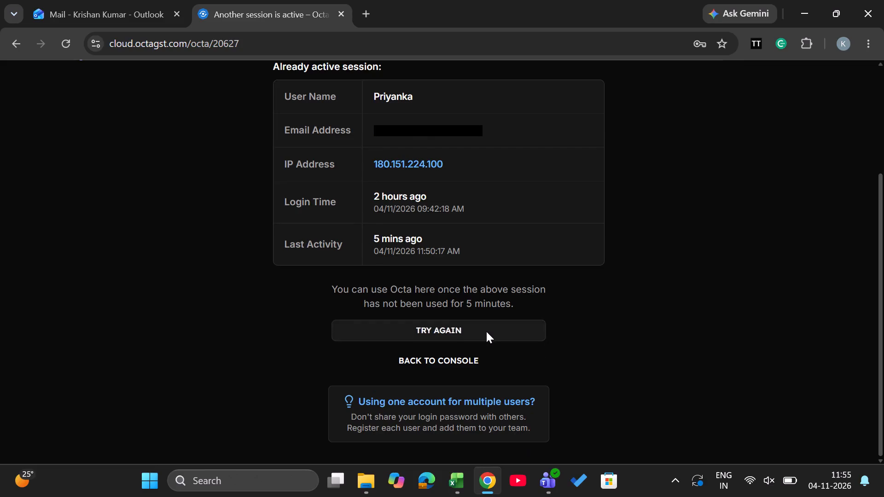
click(486, 331)
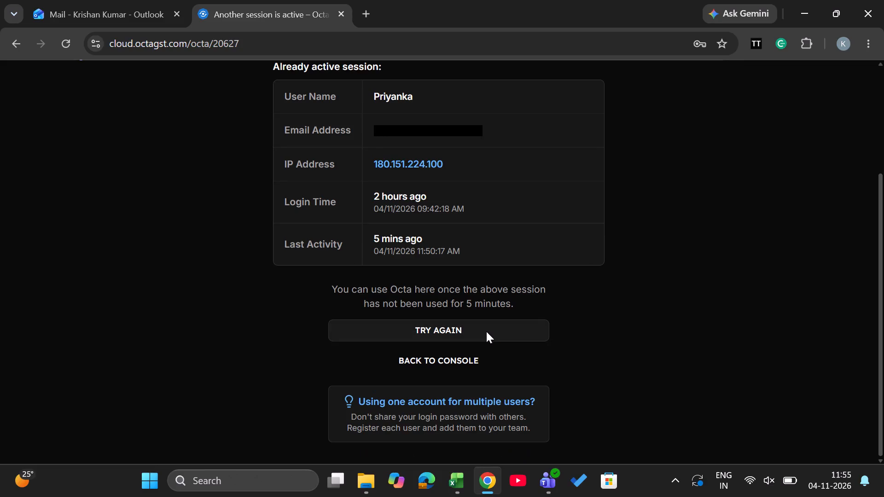
click(486, 331)
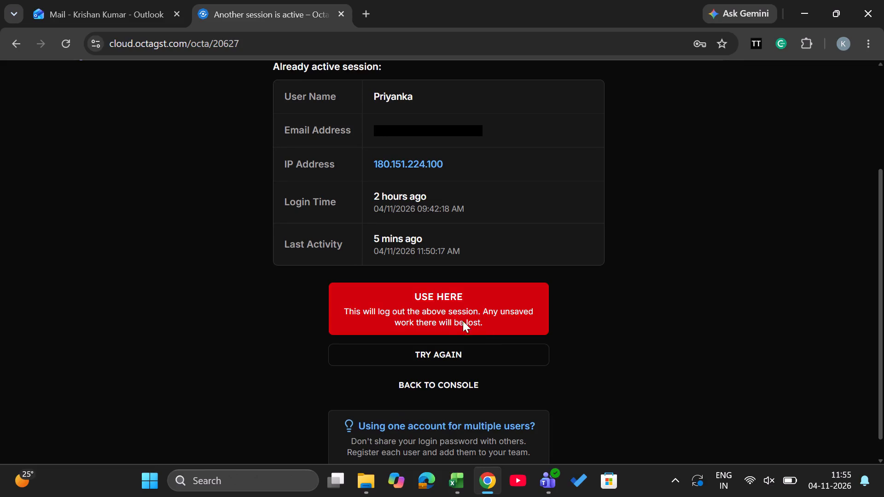
click(447, 313)
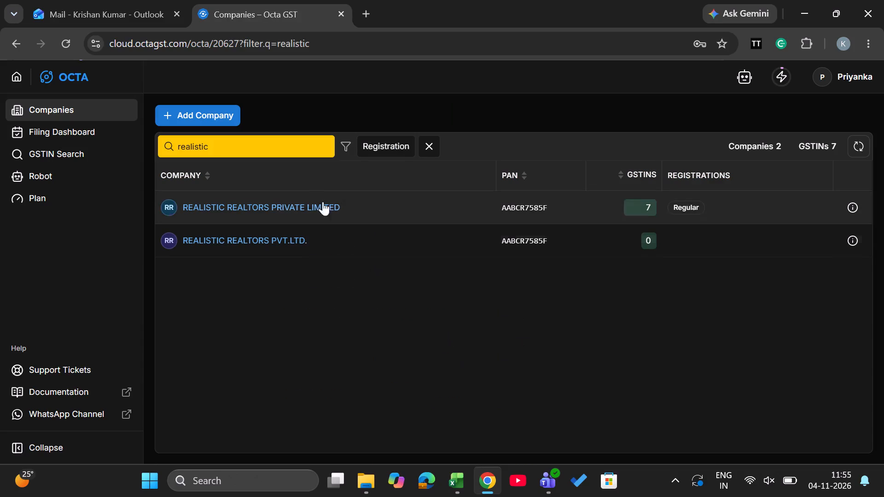
Return to the Octa GST home page, open OCTA's old app and select the existing text in its company filter.
drag(251, 150, 168, 150)
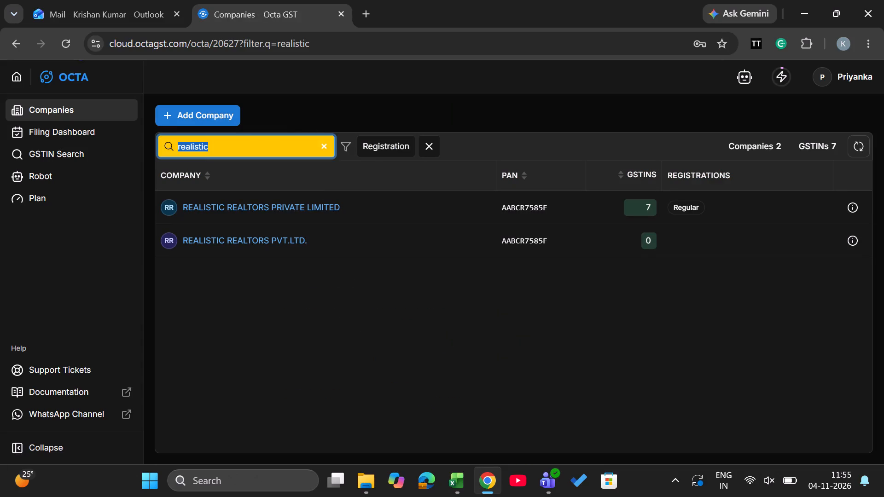
click(83, 113)
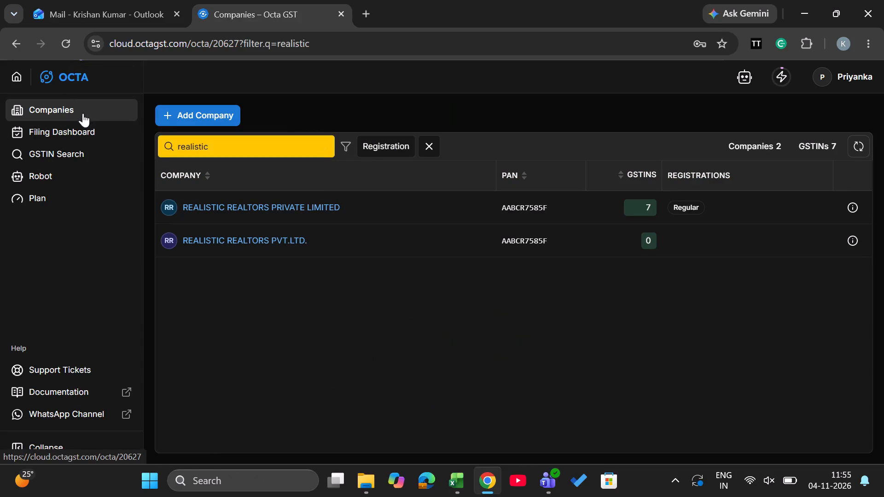
click(16, 107)
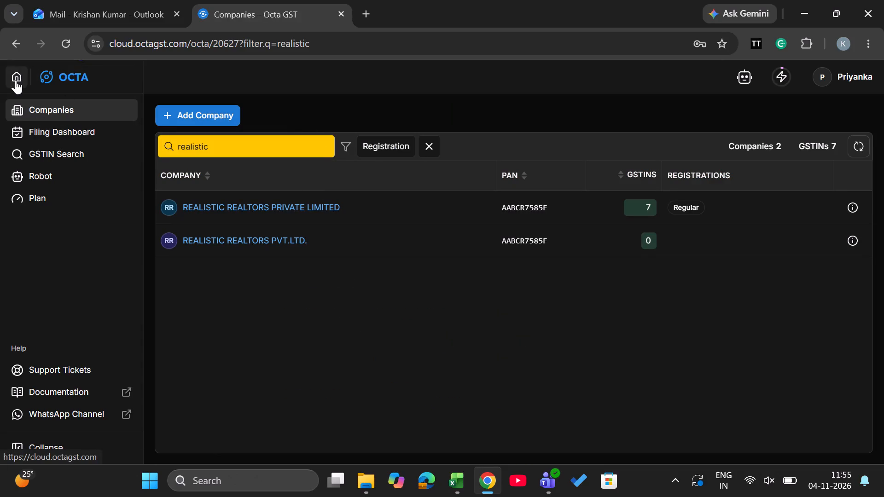
click(17, 76)
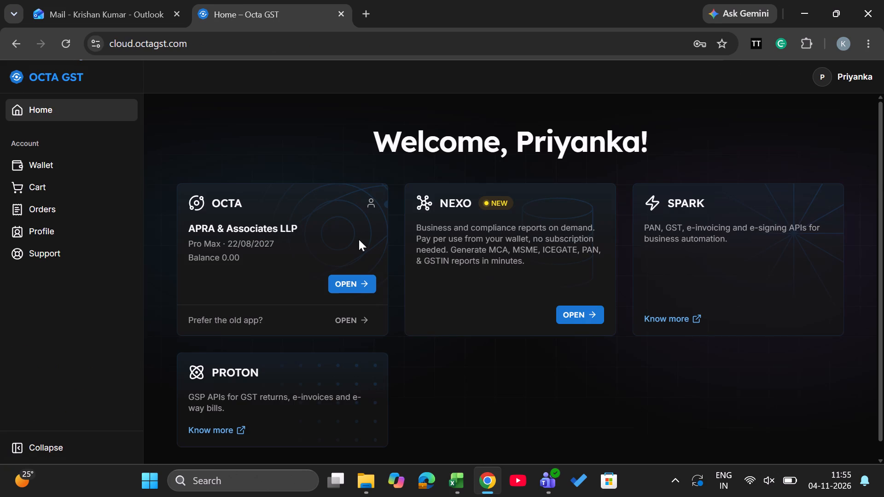
click(53, 114)
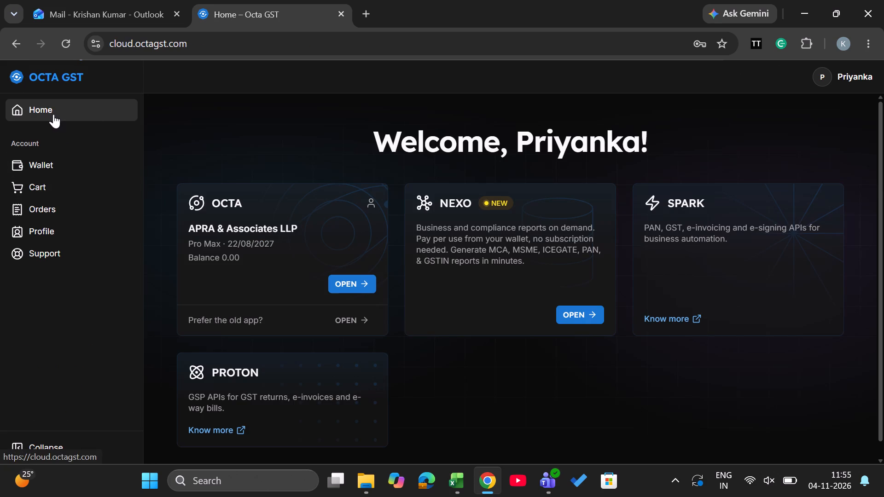
scroll(315, 329, down, 2)
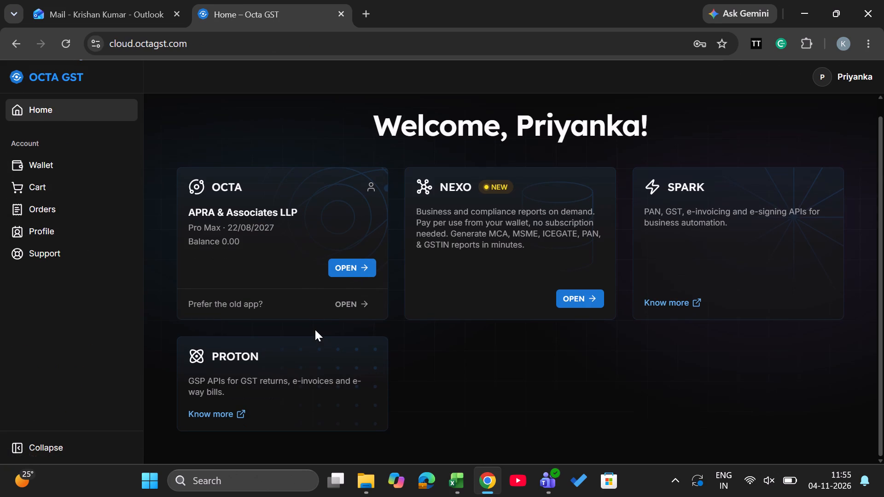
click(349, 306)
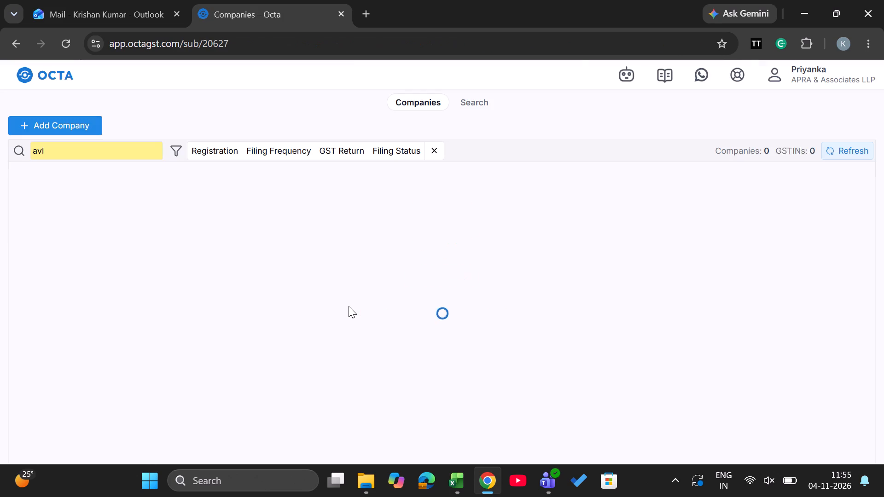
double_click(124, 150)
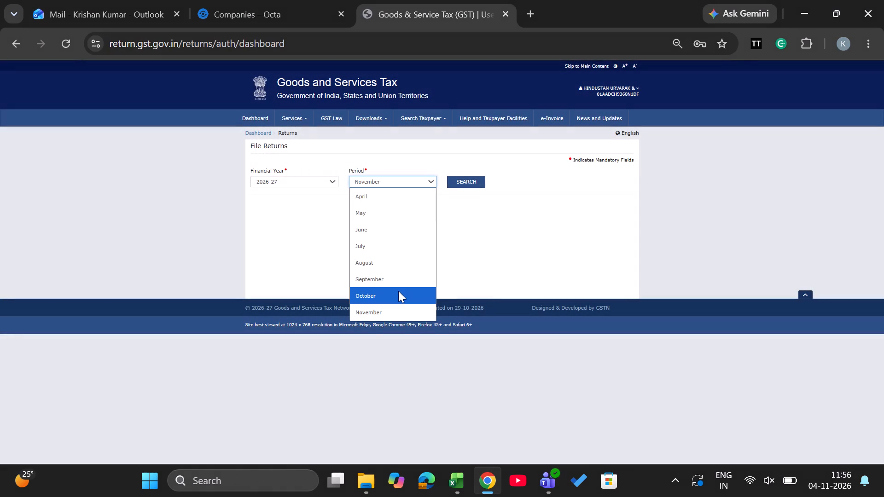
Find the October returns for 2026-27 on the GST portal and open GSTR-7, Return for Tax Deducted at Source.
click(398, 291)
click(456, 185)
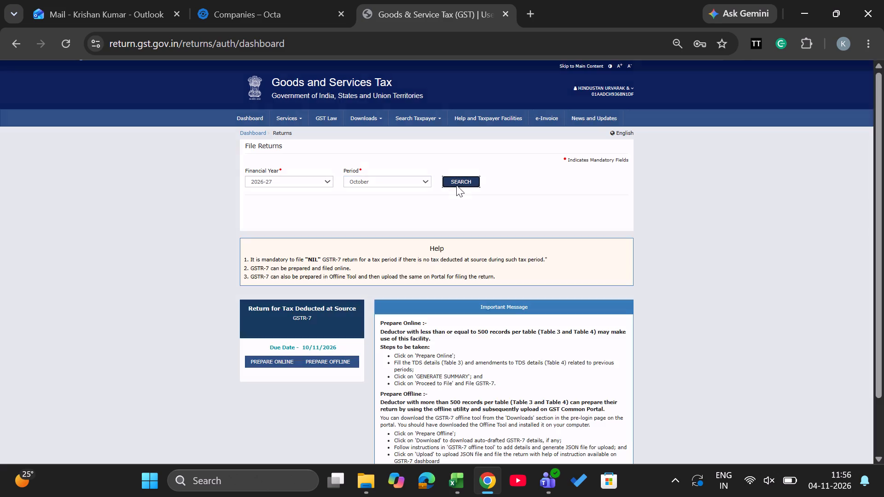
scroll(395, 267, down, 2)
click(283, 243)
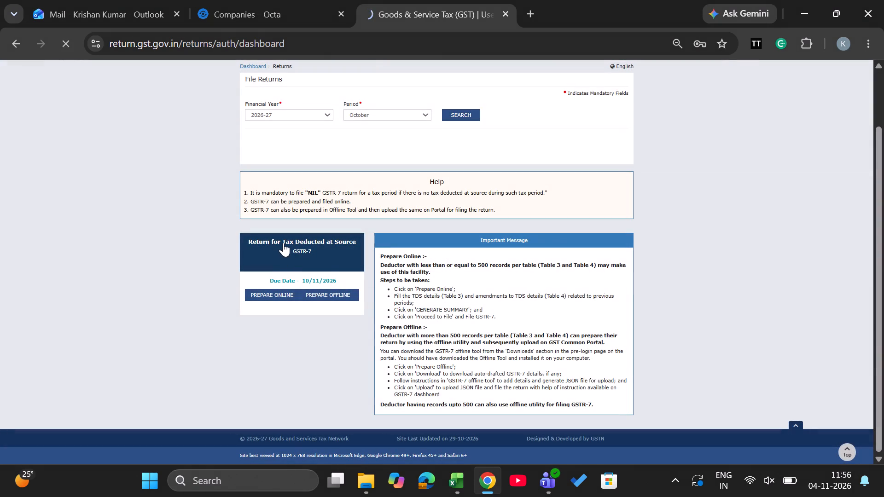
Generate the October GSTR-7 summary and refresh the return's status.
scroll(462, 406, down, 6)
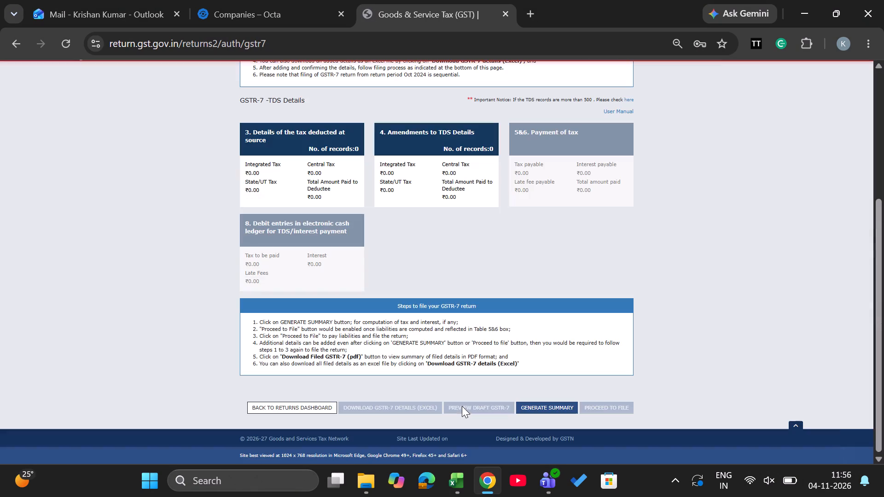
click(547, 404)
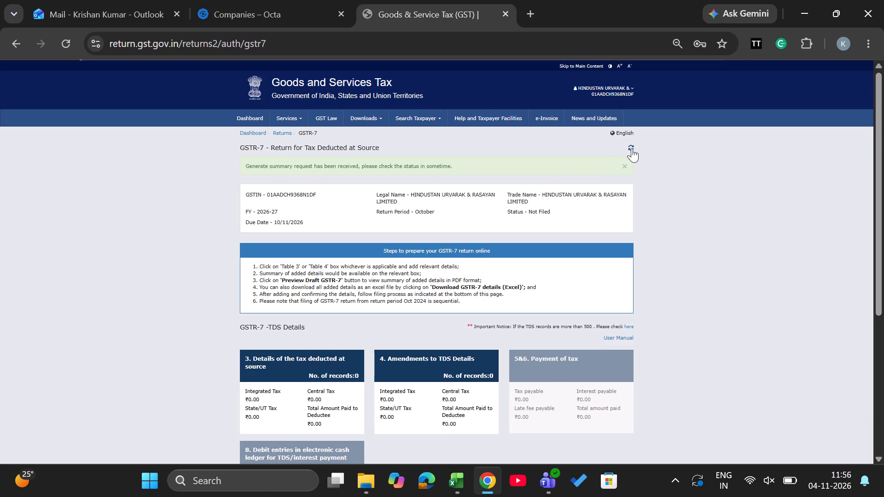
click(632, 148)
Proceed to file the October GSTR-7, affirming the declaration and choosing the last listed authorised signatory before submitting it for filing.
scroll(561, 271, down, 6)
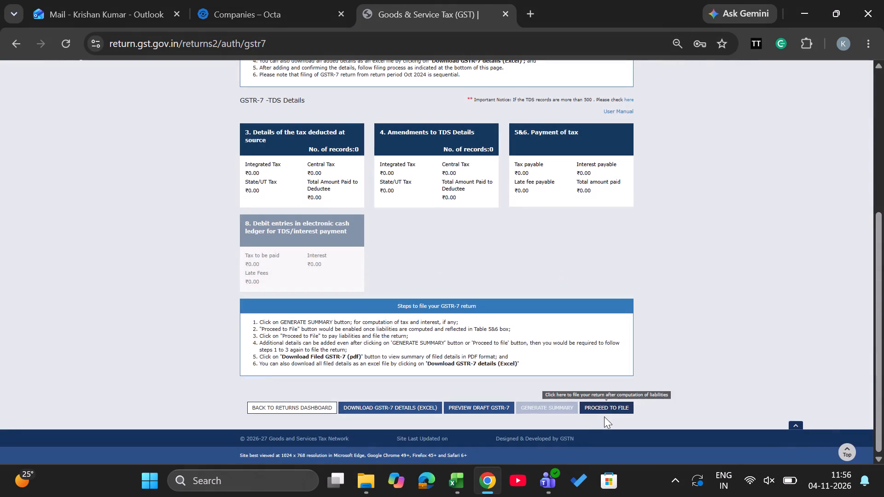
click(608, 410)
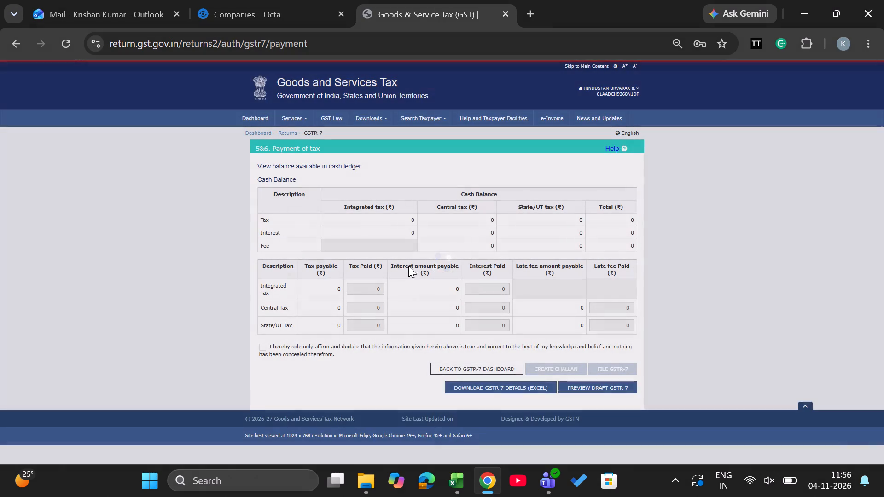
scroll(385, 318, down, 2)
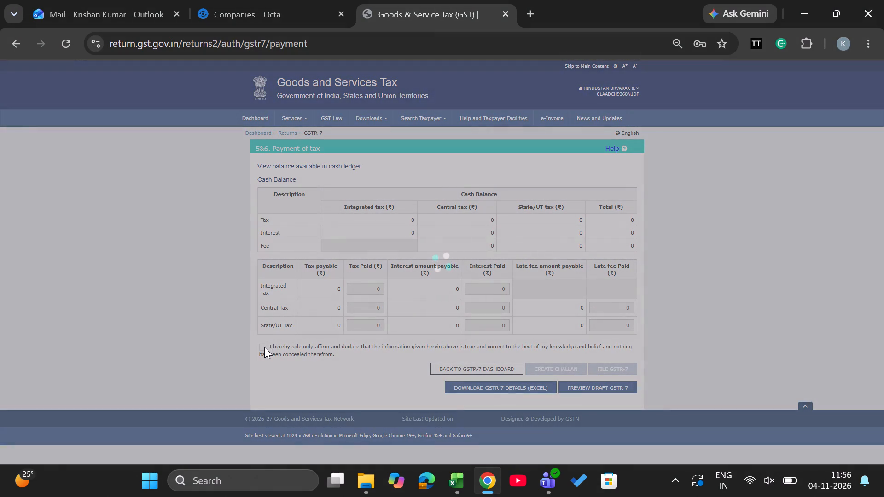
click(265, 347)
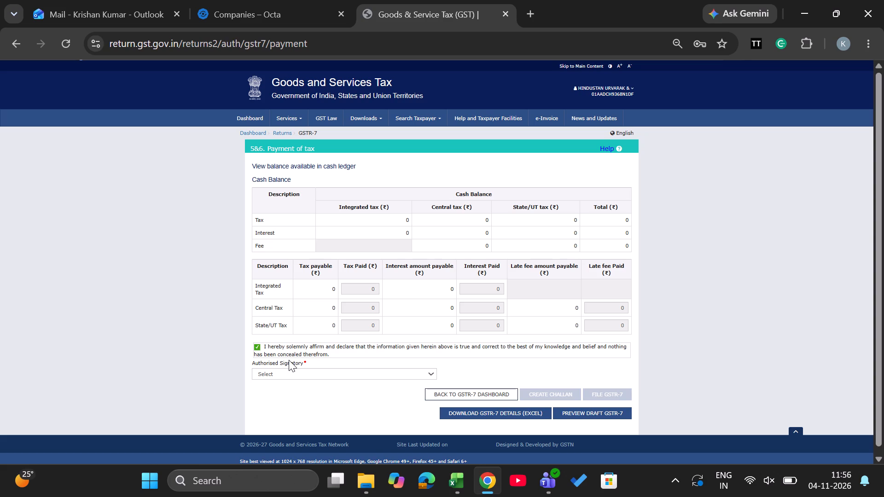
click(299, 374)
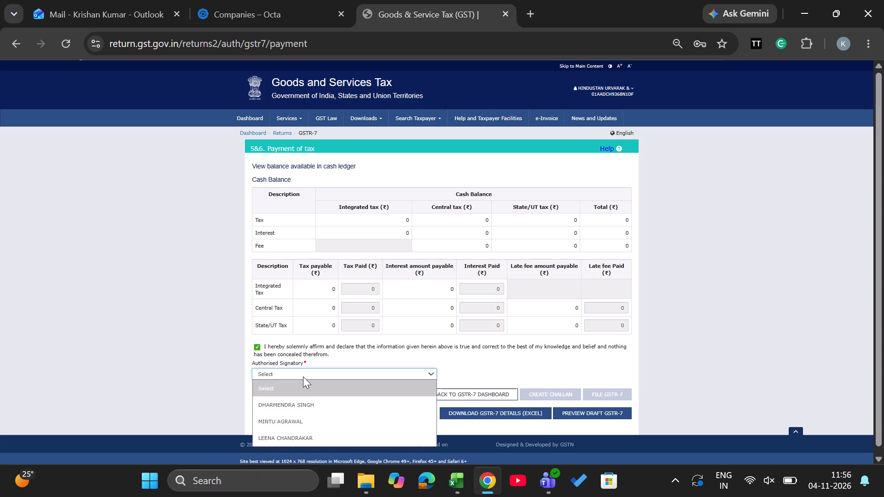
click(362, 438)
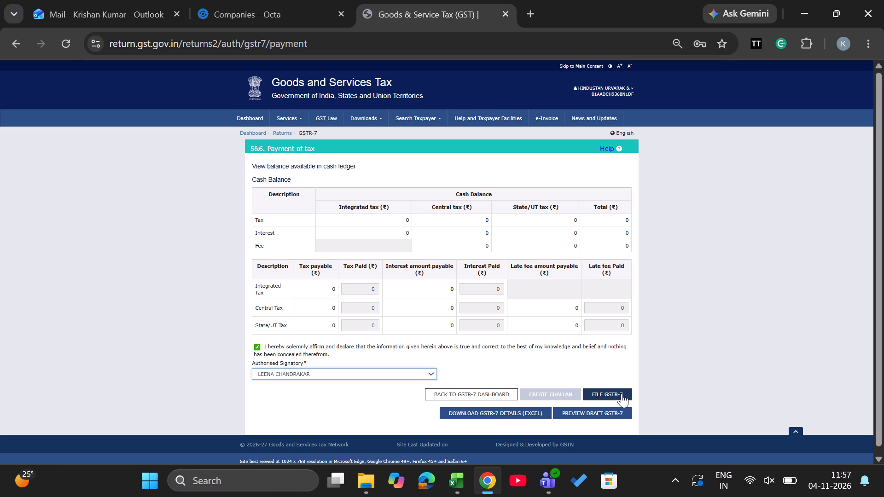
click(622, 393)
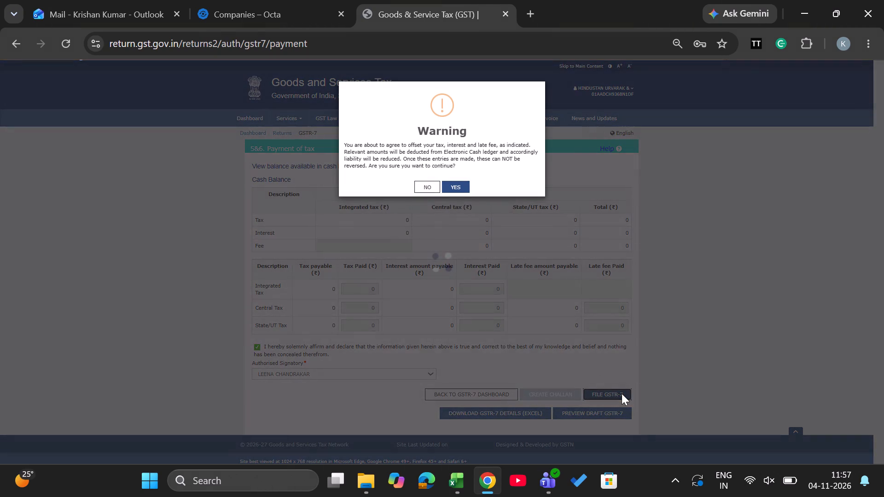
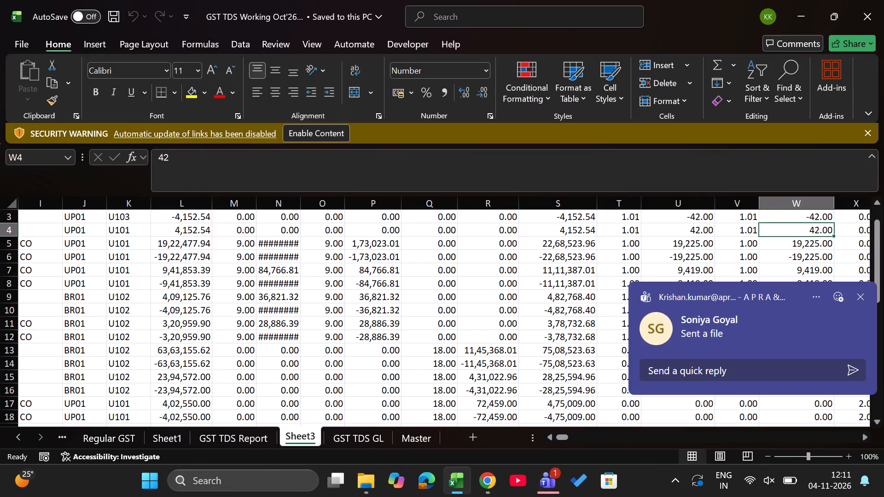
Dismiss the chat notification and examine the Knock off table's column headings on Sheet3, from Account No. to PAN No.
click(860, 294)
key(ctrl+Up)
key(ctrl+Up)
key(ctrl+Left)
key(ctrl+Left)
key(ctrl+Left)
key(Down)
key(Right)
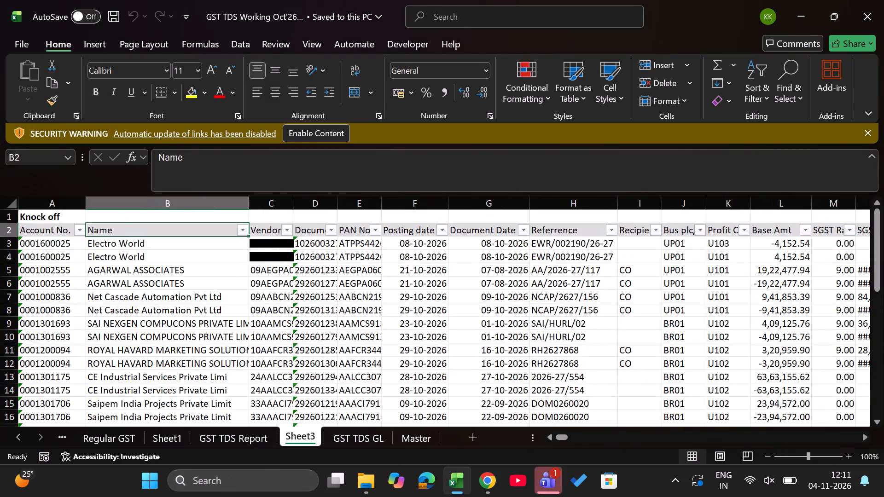
key(Left)
key(Left)
key(Right)
key(Right)
key(Right)
key(Right)
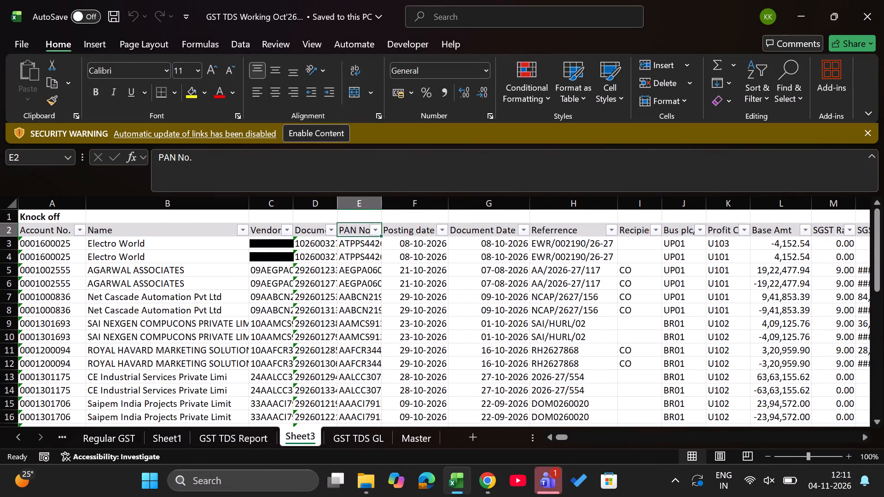
Clear all active filters from the main table on the GST TDS Report sheet.
key(ctrl+Page_Up)
key(Left)
key(Left)
key(Left)
key(ctrl+Up)
key(ctrl+Up)
key(ctrl+Left)
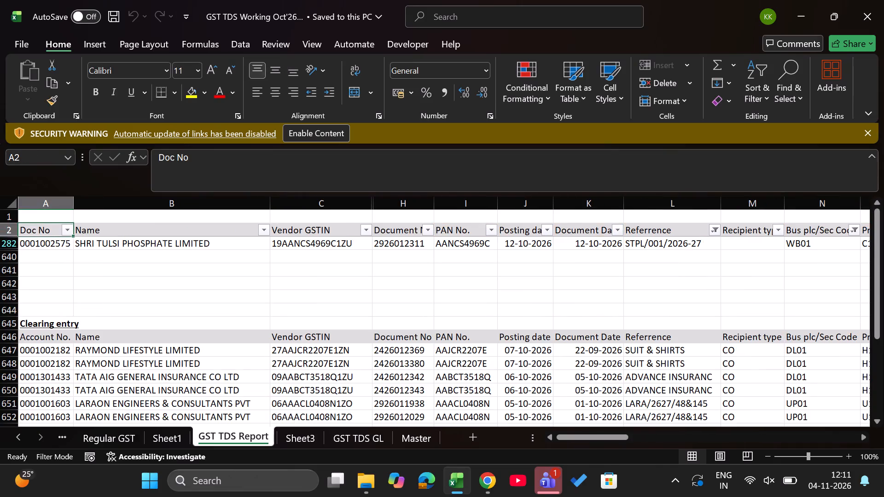
text(ac)
Look along the GST TDS Report's column headings to locate the Bus plc/Sec Code column.
key(Right)
key(Right)
key(Right)
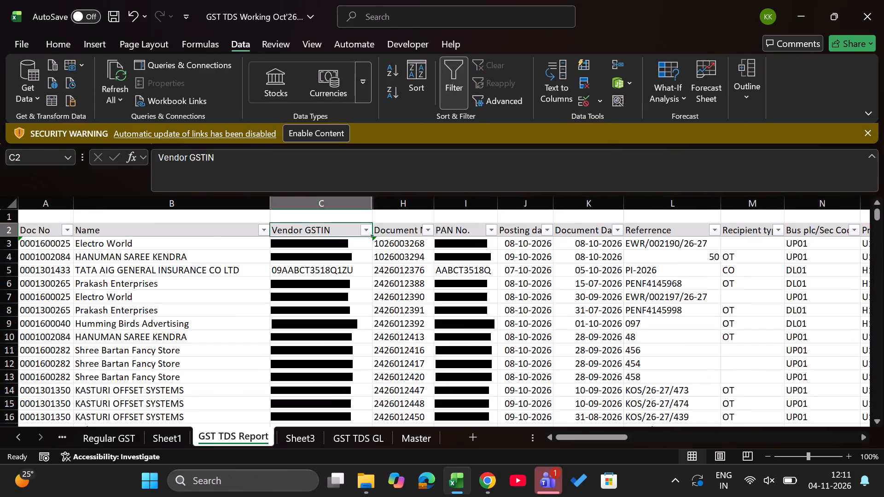
key(Right)
key(Right)
key(Right)
key(Right)
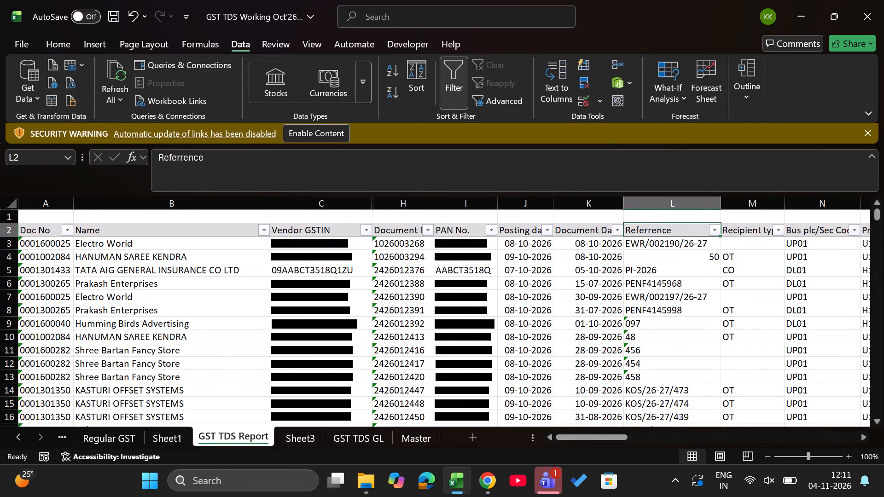
key(Left)
key(Left)
key(Left)
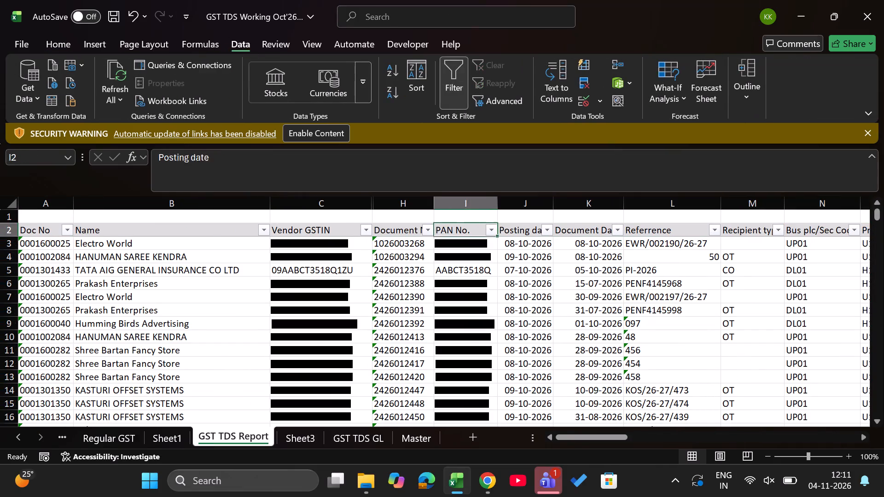
key(Left)
key(Left)
key(Left)
key(Right)
key(Right)
key(Right)
key(Left)
key(Left)
key(Left)
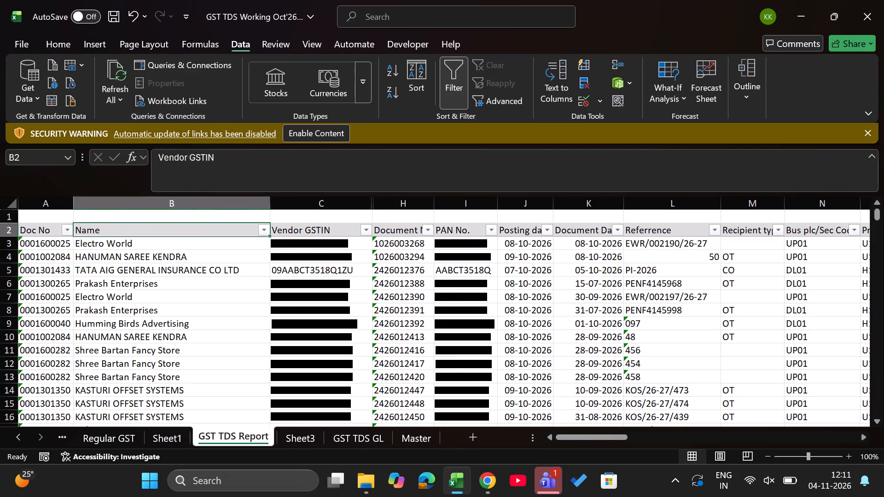
key(Left)
key(Left)
key(Right)
key(Right)
key(Right)
key(Right)
key(Right)
key(Right)
key(Right)
key(Right)
key(Right)
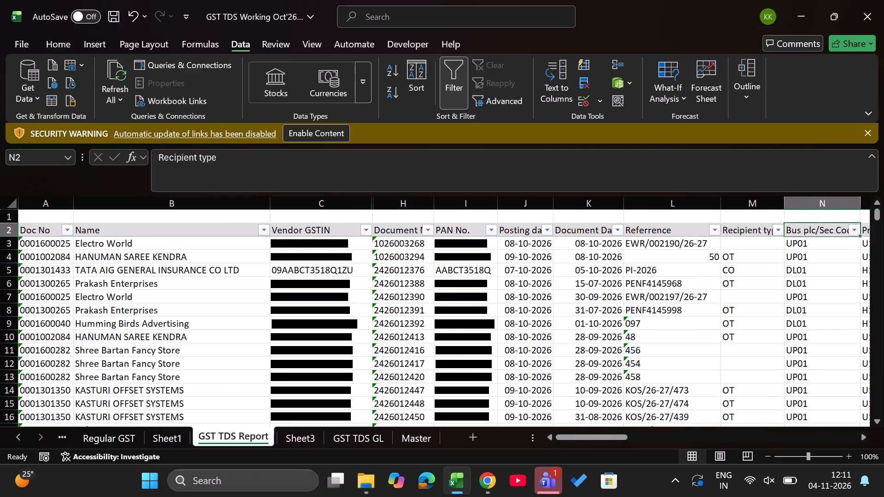
key(Right)
key(Right)
key(Left)
key(Left)
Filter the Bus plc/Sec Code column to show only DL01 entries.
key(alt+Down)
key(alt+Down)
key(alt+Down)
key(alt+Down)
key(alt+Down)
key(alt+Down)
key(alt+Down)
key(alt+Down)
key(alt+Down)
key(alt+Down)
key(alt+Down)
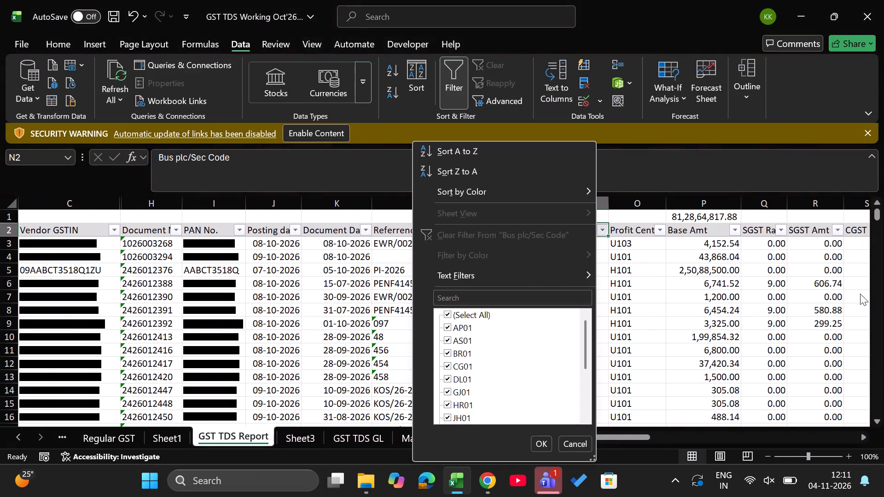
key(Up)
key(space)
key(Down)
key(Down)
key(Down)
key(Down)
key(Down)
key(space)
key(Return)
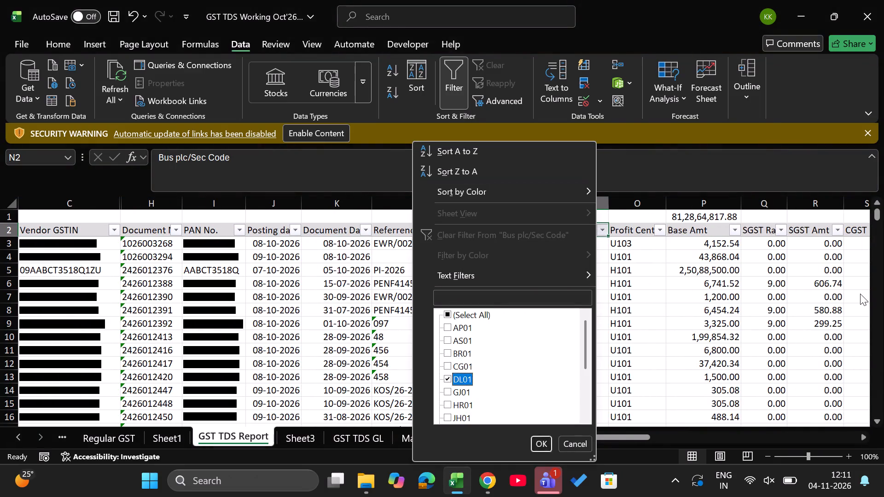
Filter the Bus plc/Sec Code column to show only AP01 entries.
key(alt+Down)
key(alt+Down)
key(alt+Down)
key(alt+Down)
key(alt+Down)
key(alt+Down)
key(alt+Down)
key(alt+Down)
key(alt+Down)
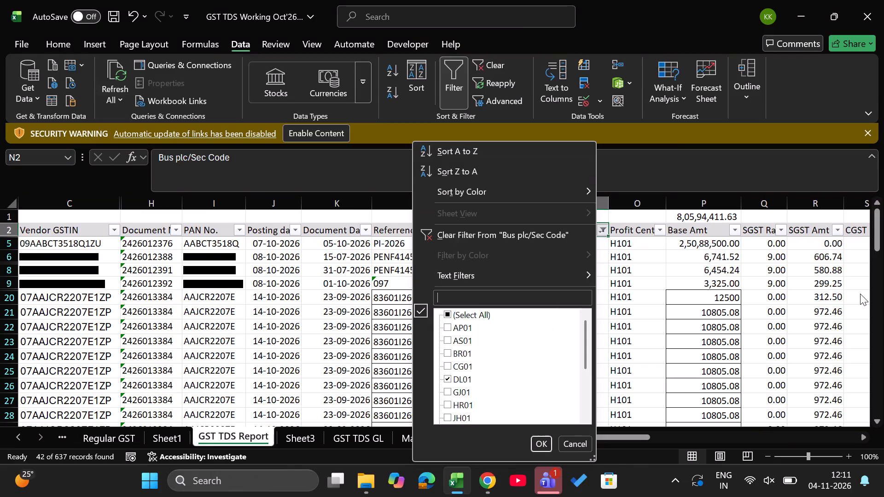
key(Down)
key(space)
key(space)
key(Down)
key(space)
key(Return)
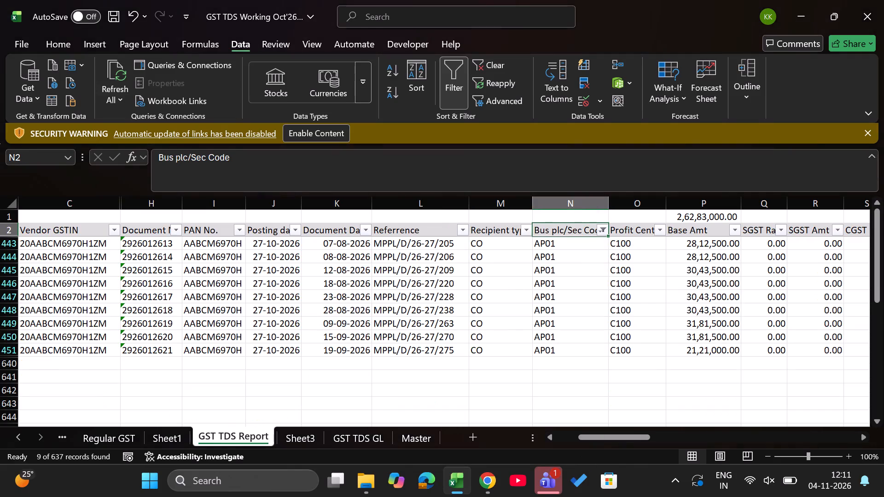
Check the Vendor GSTIN of the first filtered AP01 record, and switch to Chrome's GSTR-7 TDS details for comparison.
key(Down)
key(ctrl+Left)
key(ctrl+Left)
key(Right)
key(Right)
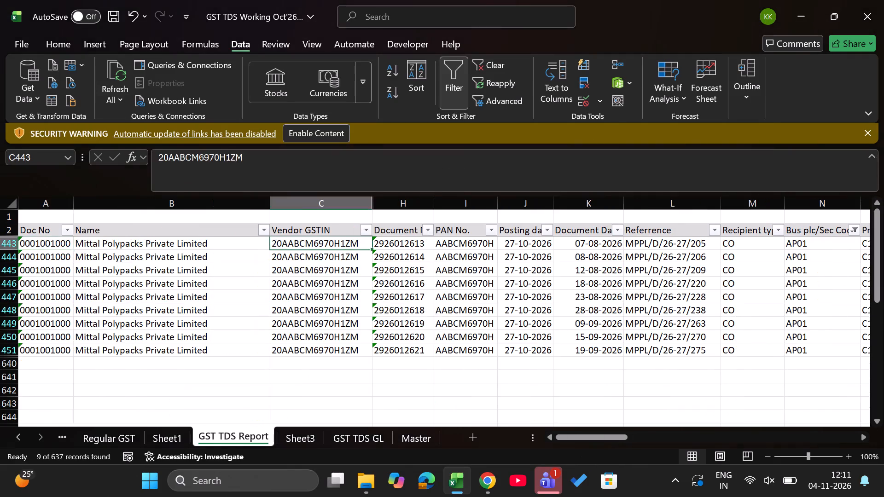
key(alt+Tab)
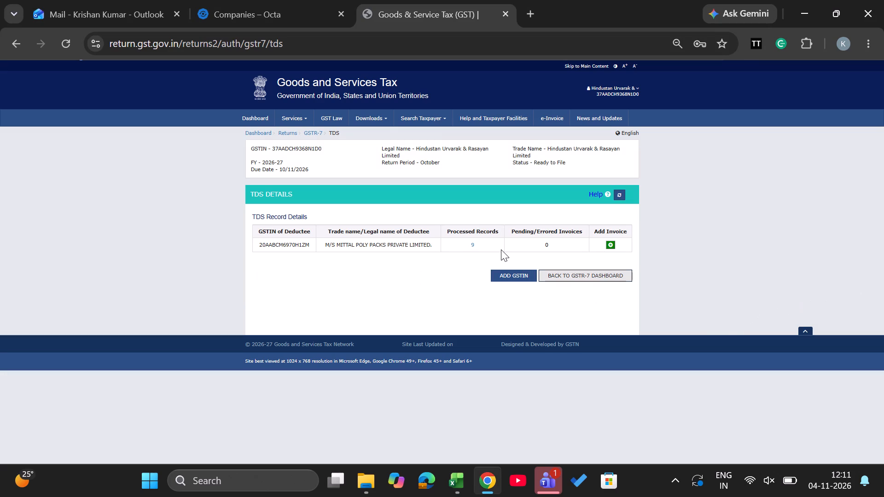
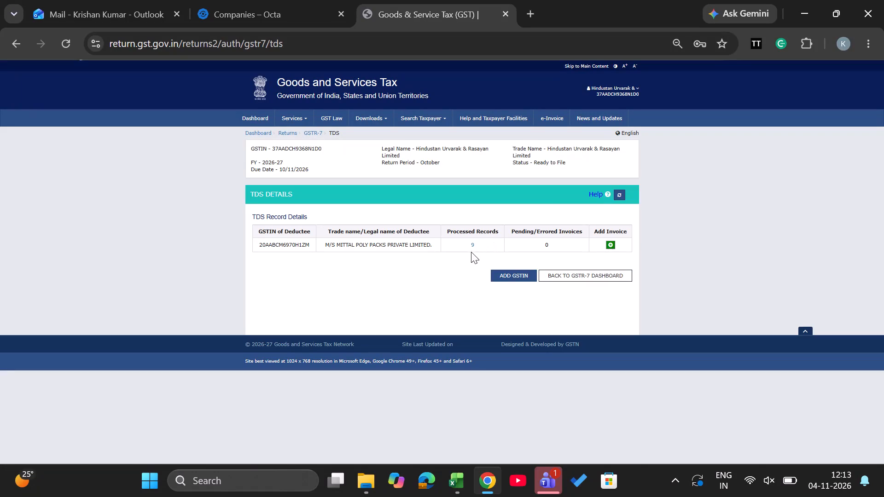
Review the processed TDS invoice records of M/S Mittal Poly Packs Private Limited across both pages of the document-wise details.
click(473, 246)
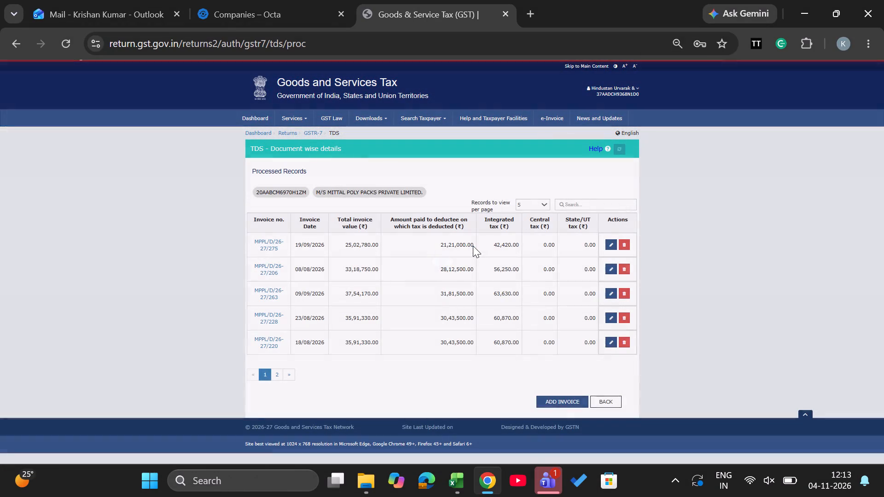
click(279, 376)
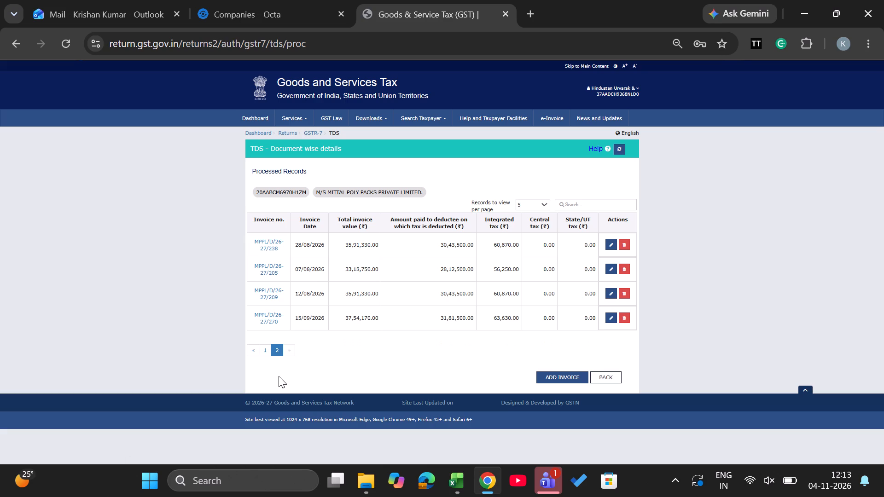
click(268, 351)
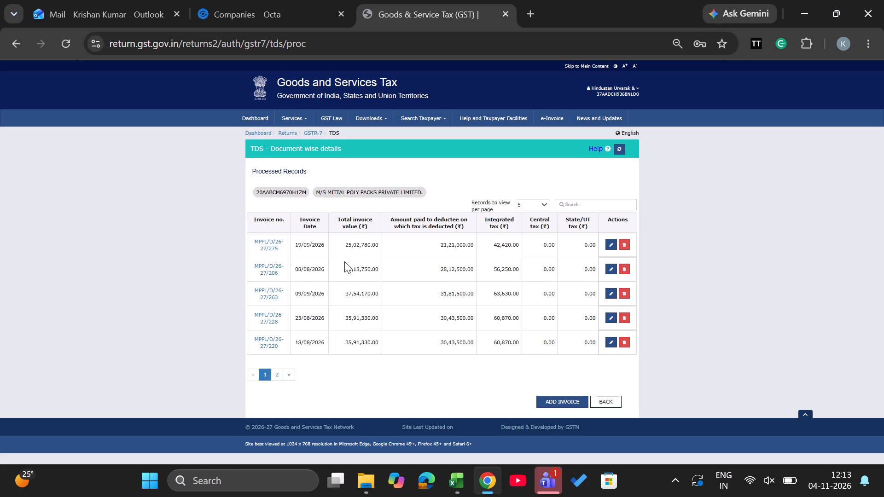
click(275, 372)
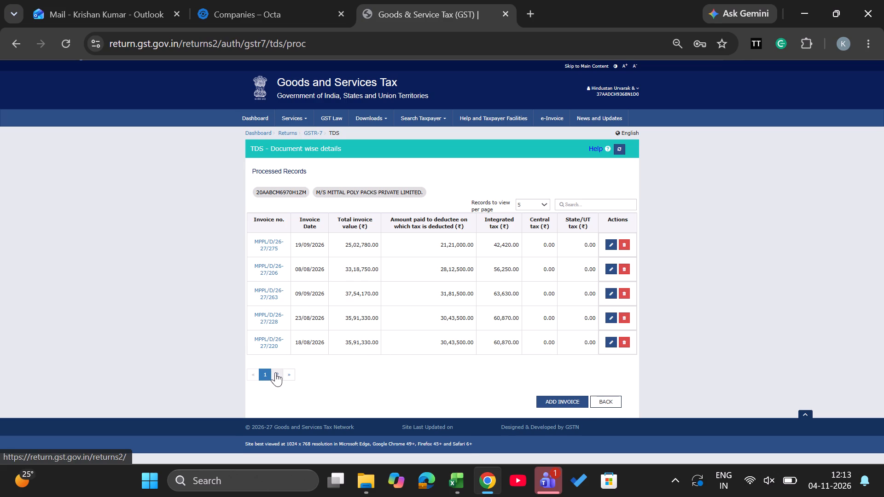
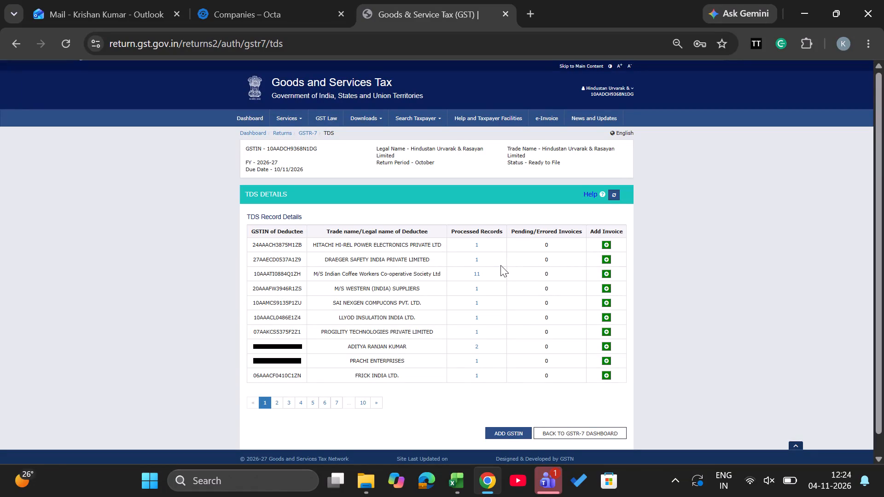
Look through the deductee list pages up to page 10 in Bihar's TDS details and return to the first page.
click(273, 405)
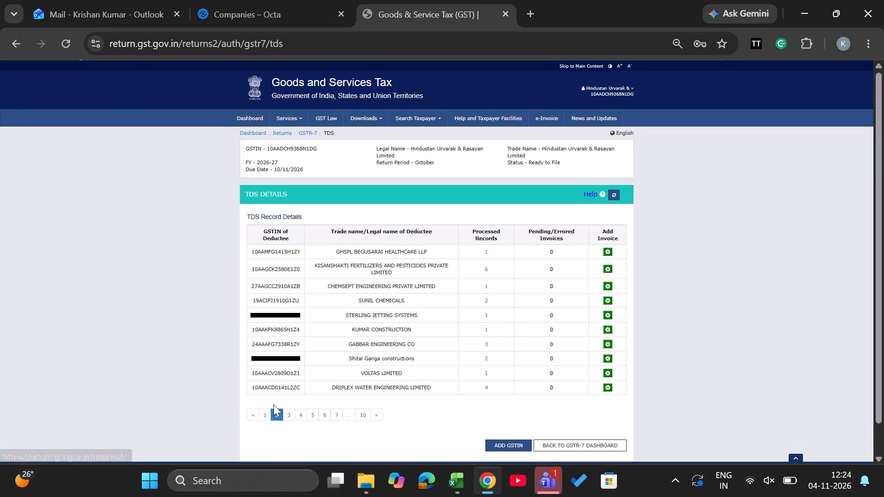
click(296, 414)
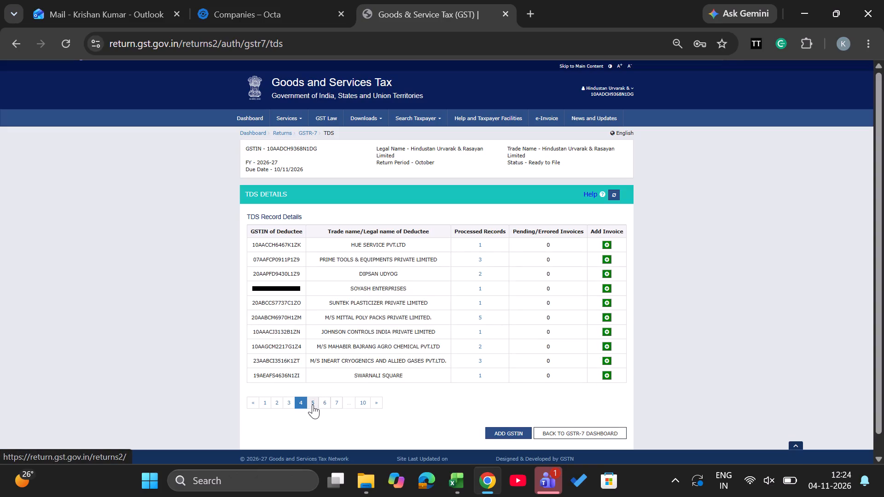
click(314, 404)
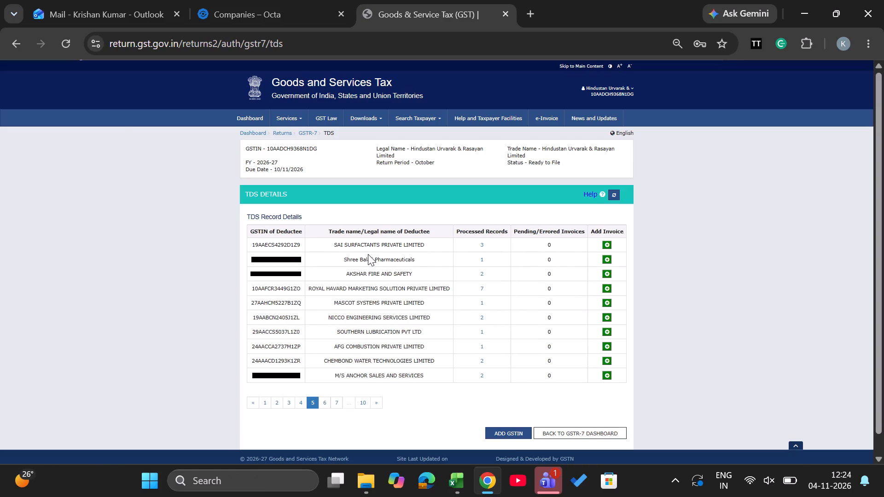
click(324, 405)
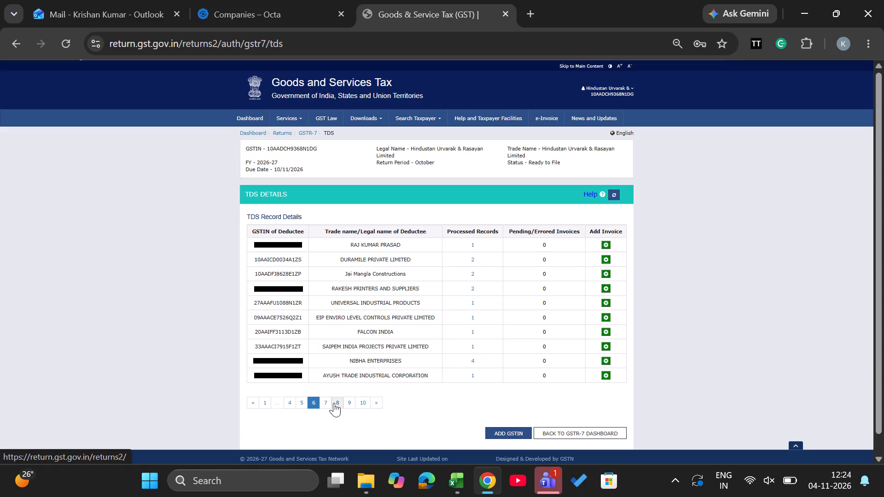
click(325, 401)
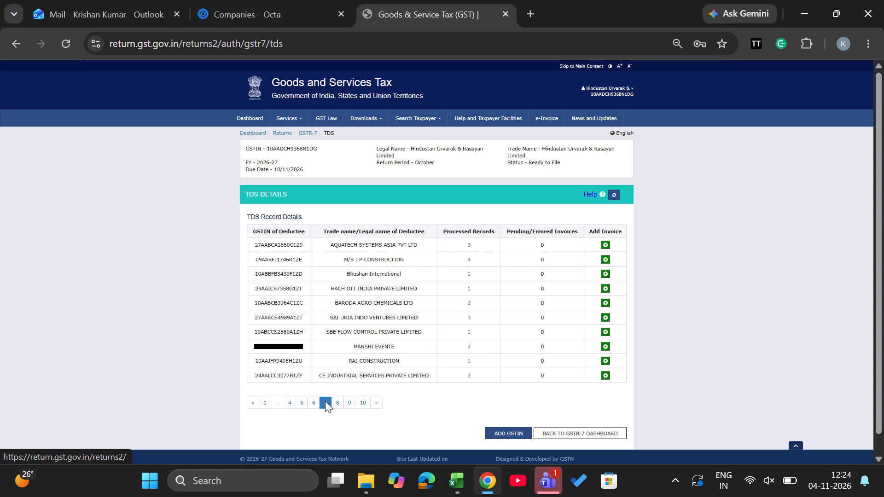
click(335, 401)
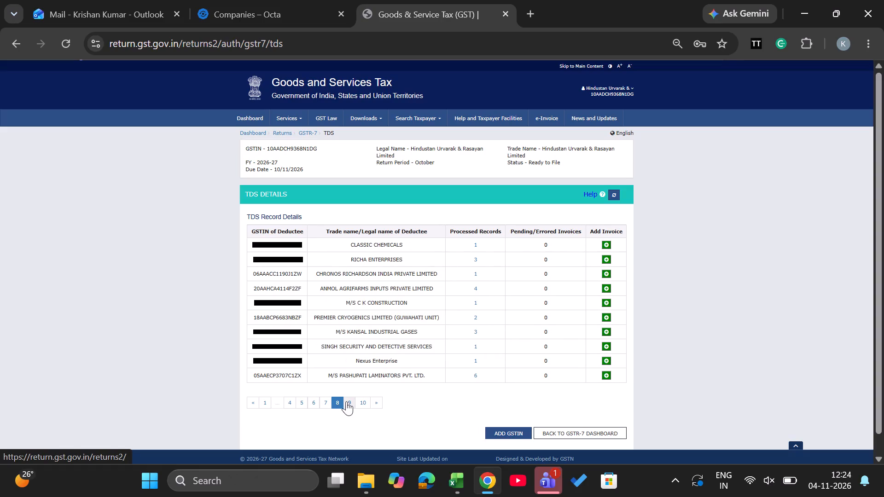
click(348, 402)
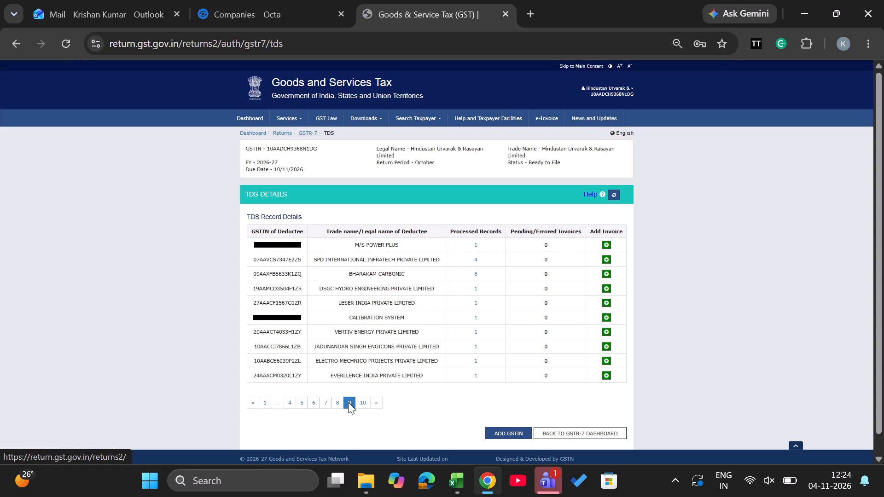
click(358, 404)
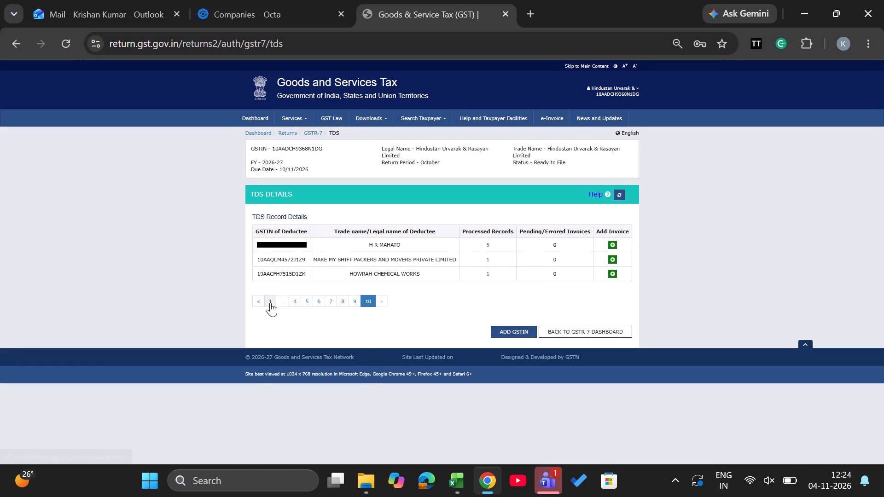
click(270, 302)
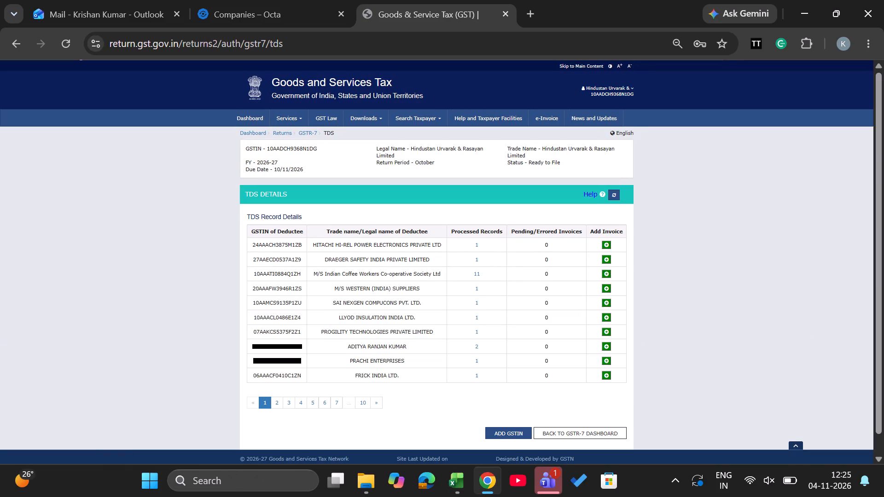
Go through Bihar's deductee list again up to page 10, checking deductee names and processed records, and return to the first page.
click(277, 400)
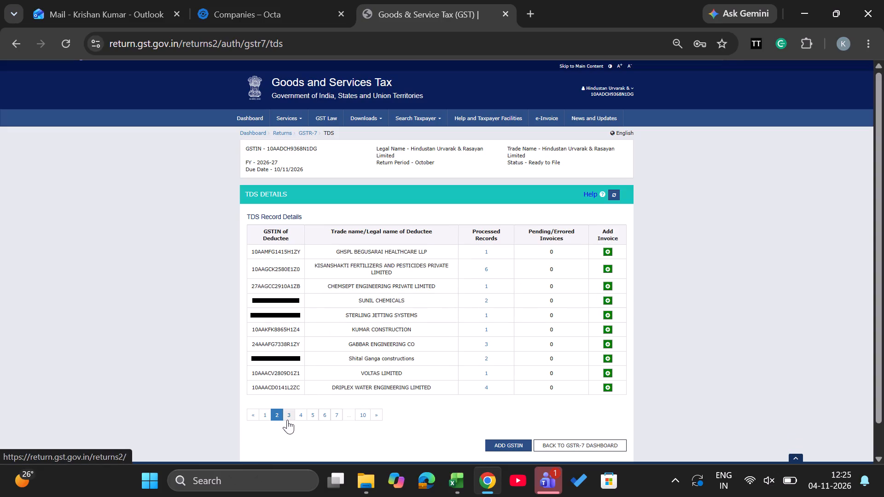
click(287, 420)
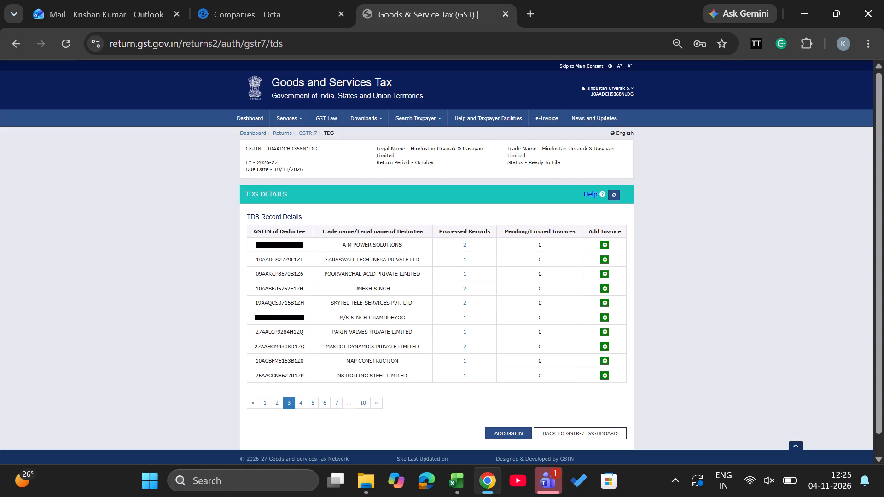
click(302, 402)
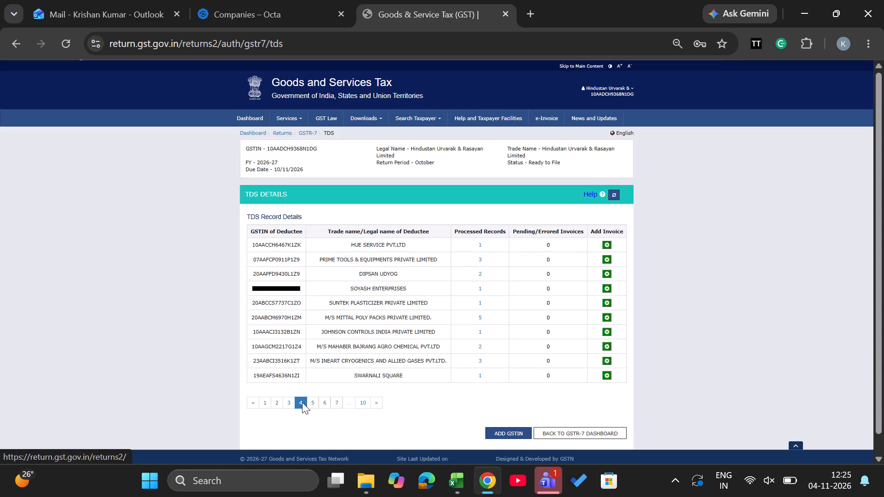
click(315, 405)
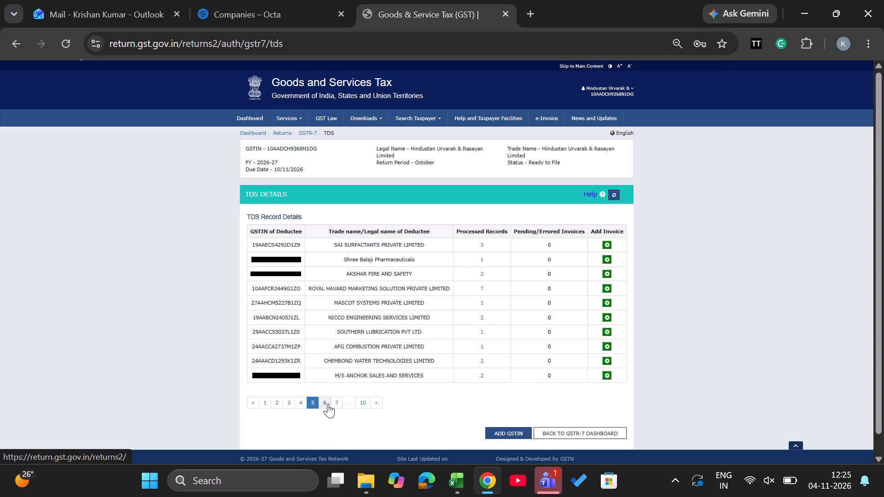
click(328, 404)
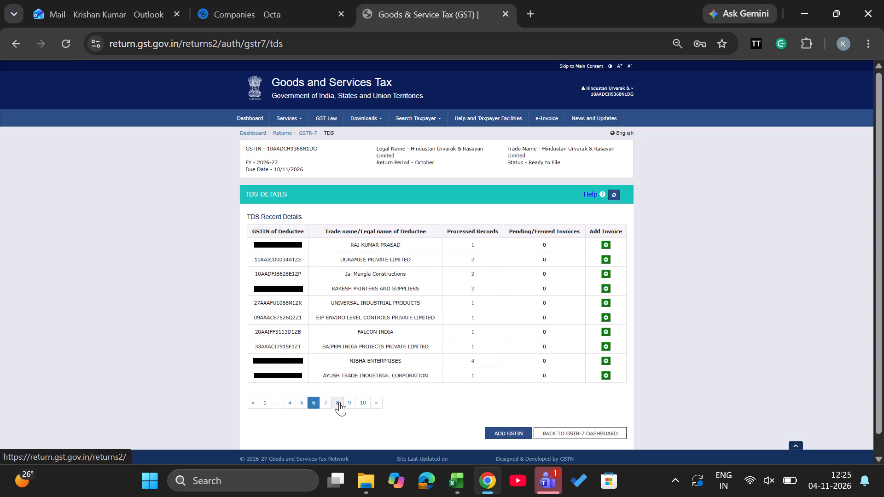
click(339, 402)
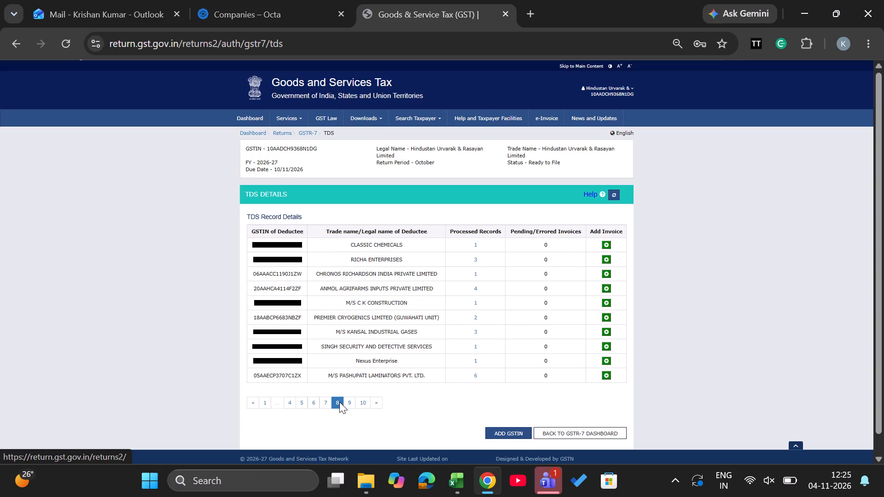
click(349, 401)
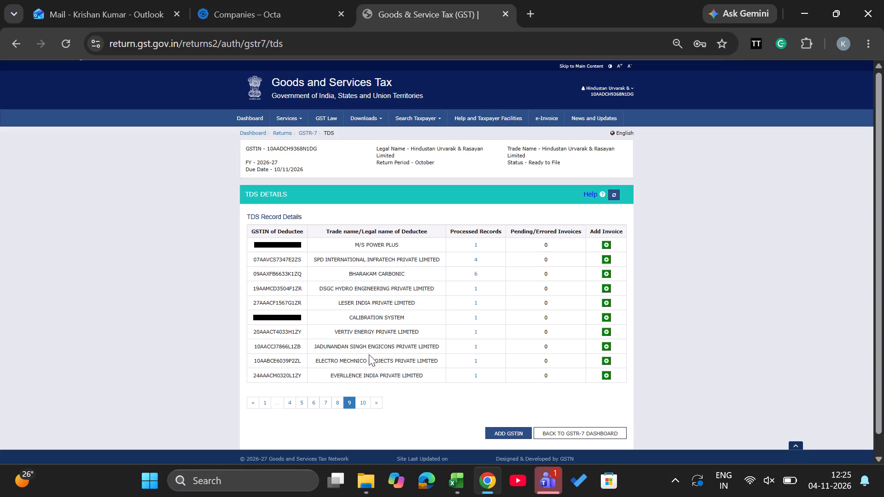
click(362, 403)
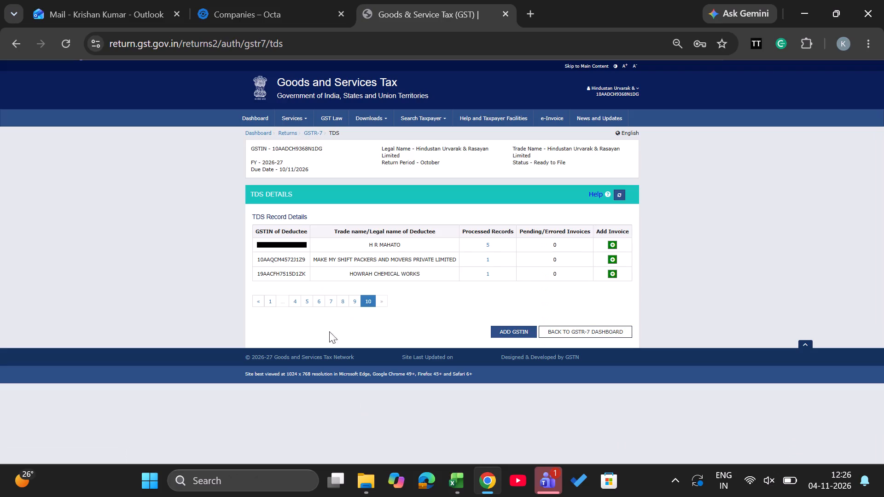
click(269, 302)
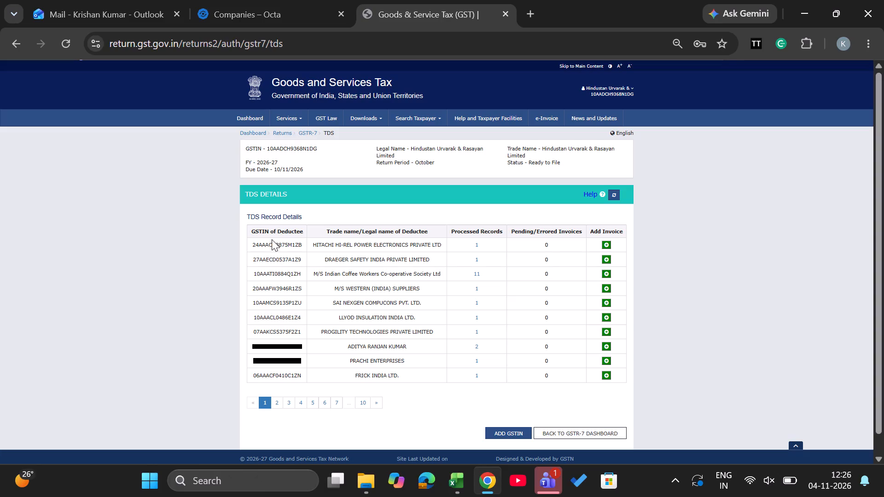
Find Aquatech Systems Asia Pvt Ltd on page 7 of the deductee list, examine its processed invoices, and return to the list.
click(272, 401)
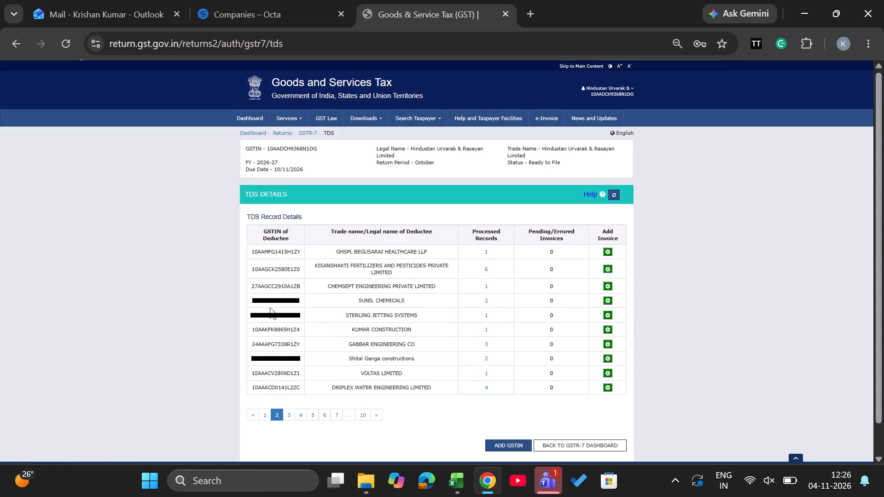
click(288, 412)
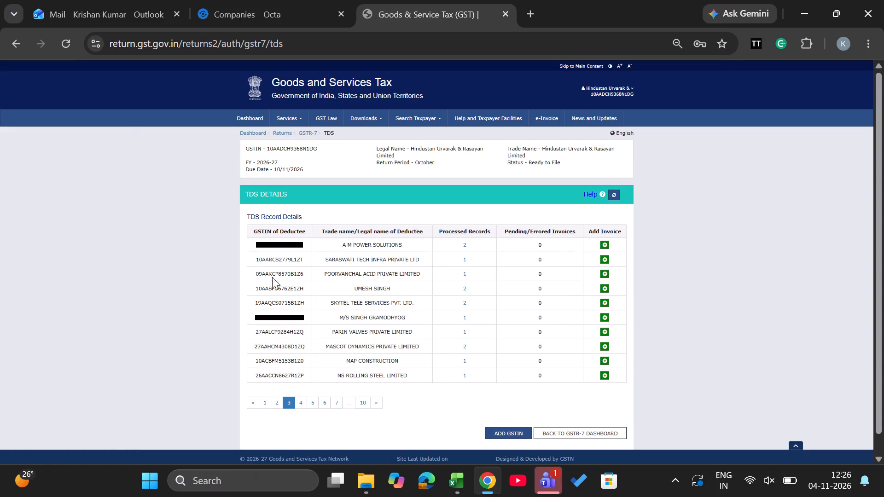
click(297, 403)
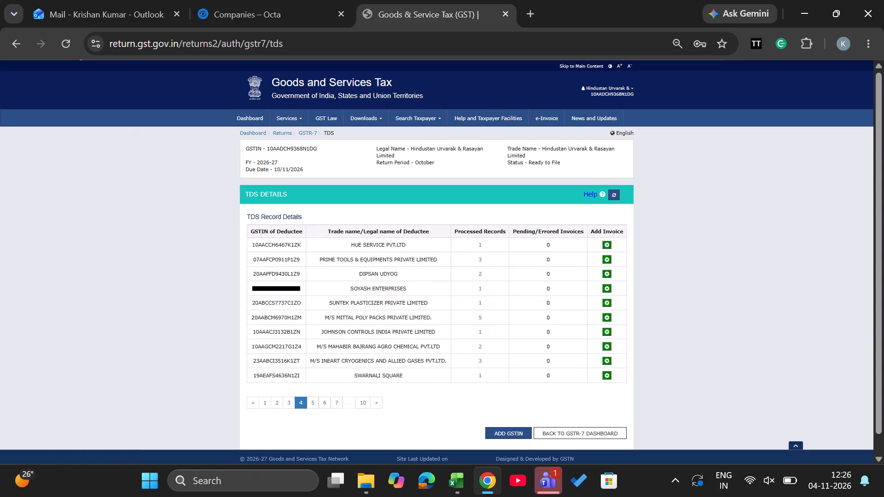
click(318, 406)
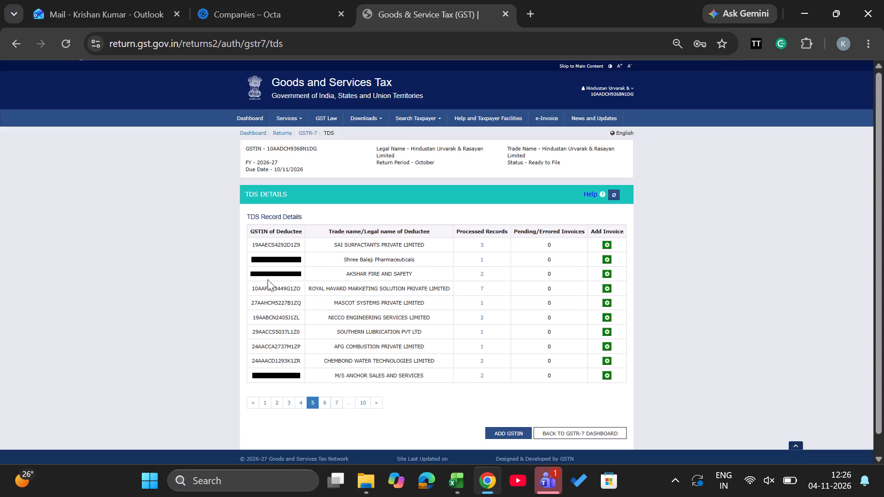
click(324, 405)
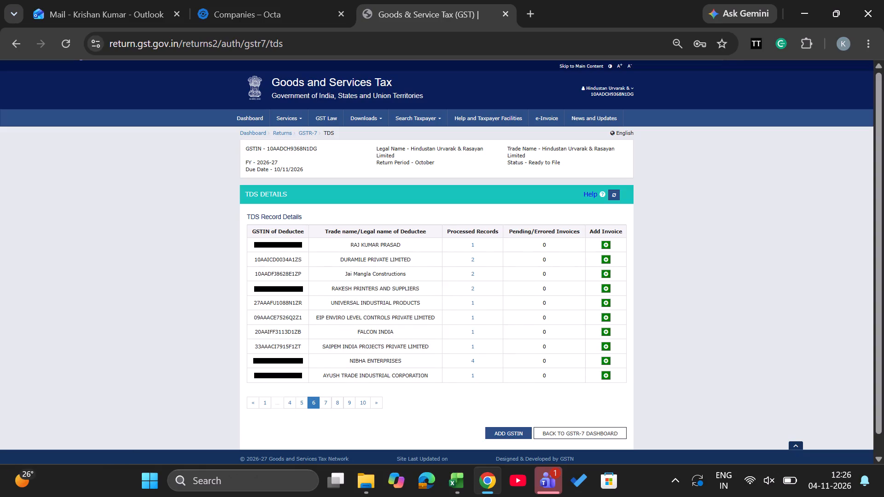
click(326, 399)
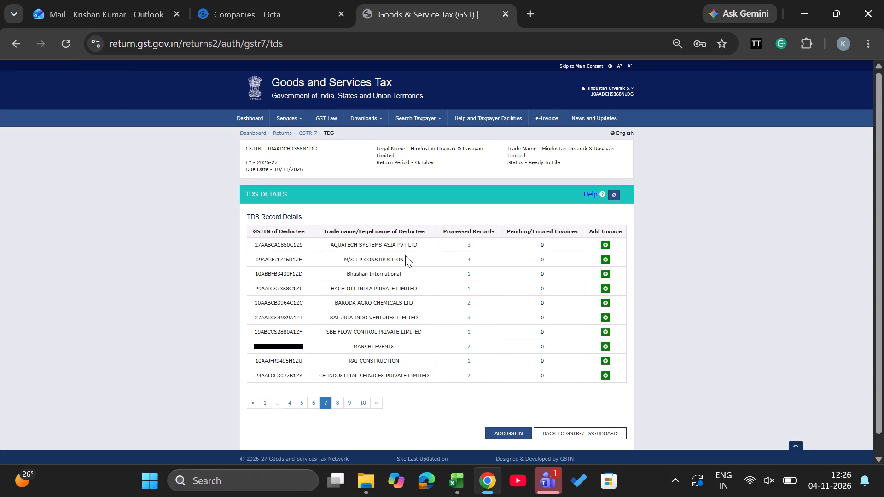
click(469, 245)
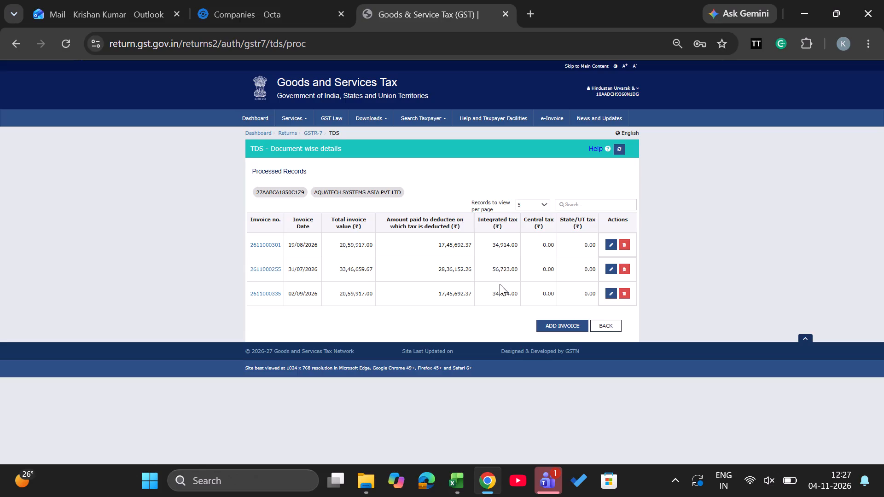
click(605, 323)
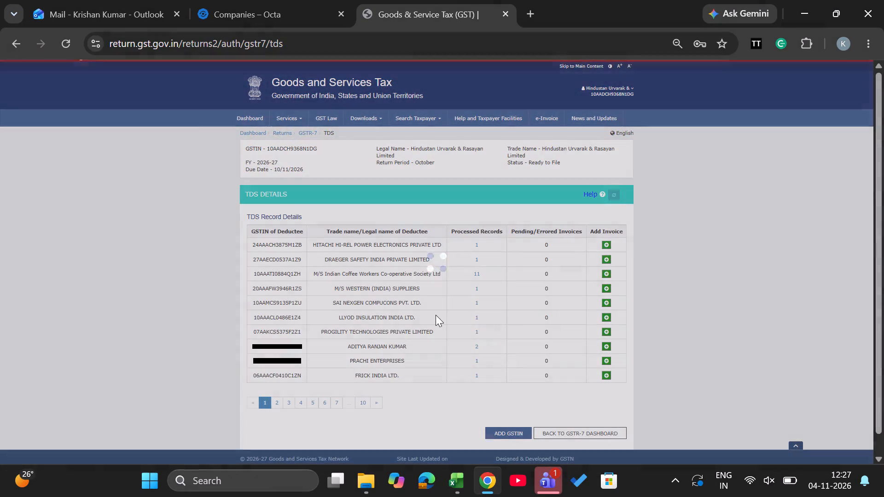
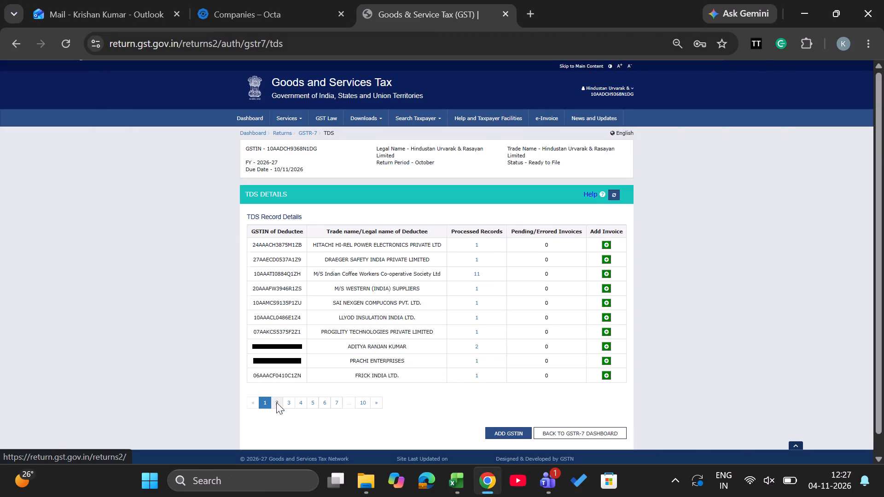
Find Baroda Agro Chemicals Ltd on page 7 of the deductee list, examine its processed invoices, and return to the list.
click(289, 402)
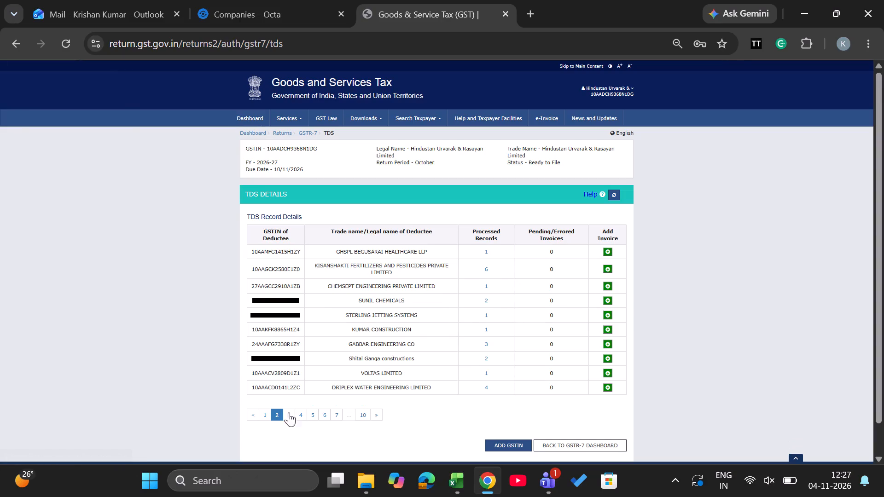
click(285, 410)
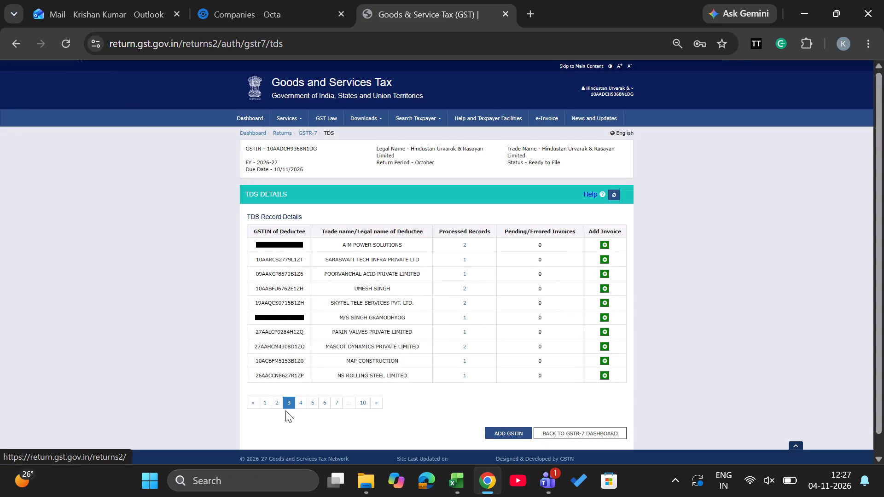
click(303, 405)
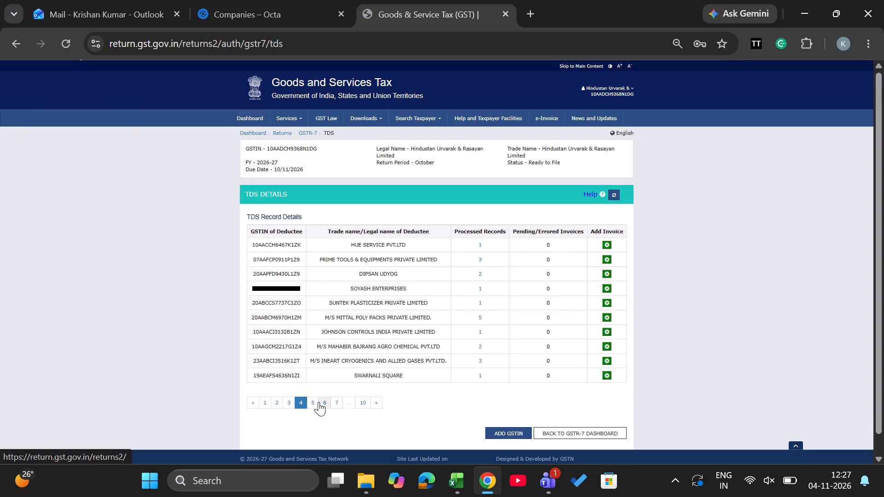
click(315, 402)
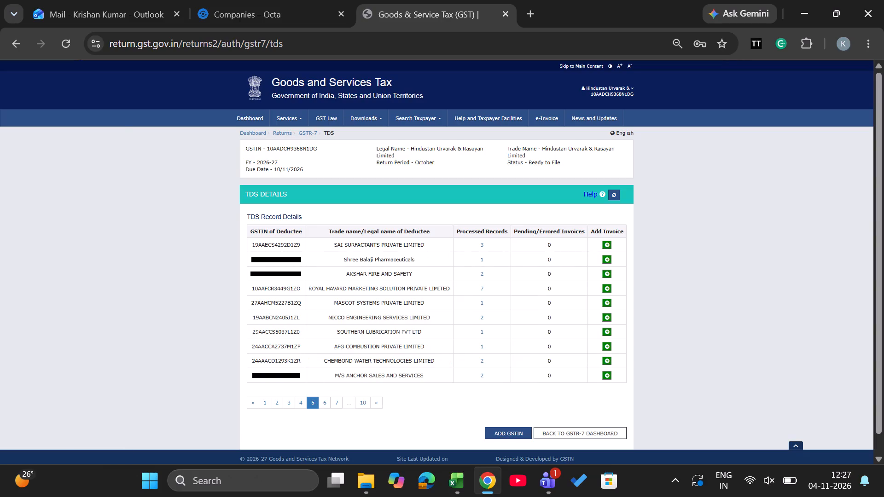
click(328, 402)
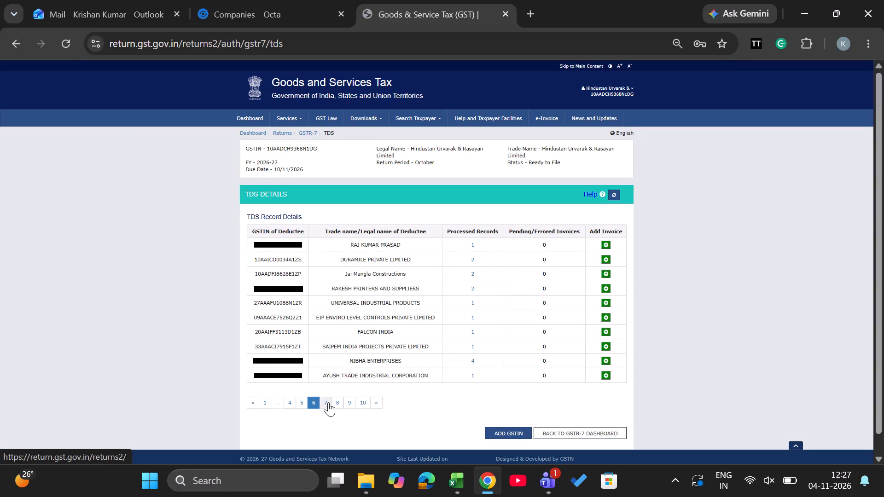
click(331, 403)
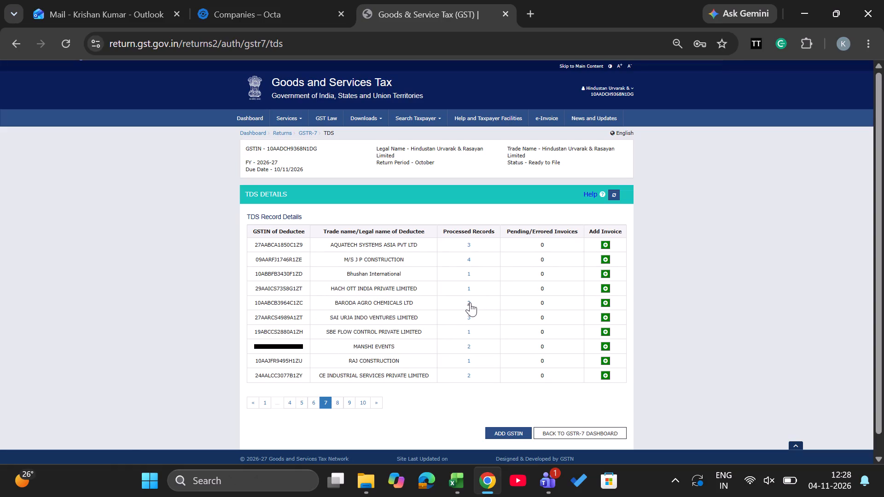
click(470, 302)
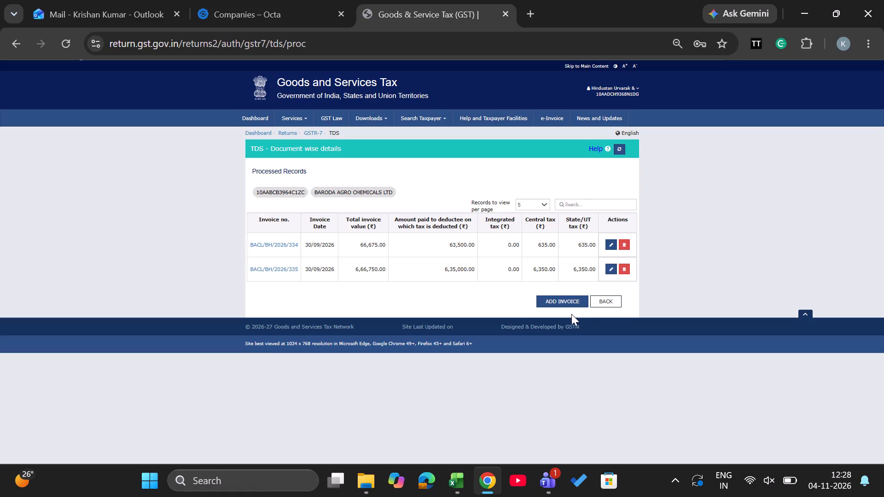
click(617, 302)
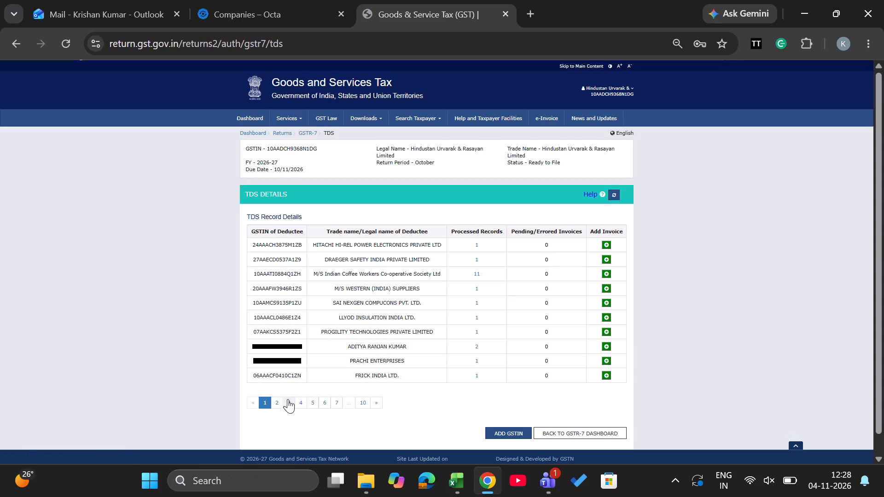
Find Bharakam Carbonic on page 9 of the deductee list and examine its processed invoices, showing 10 records per page.
click(276, 405)
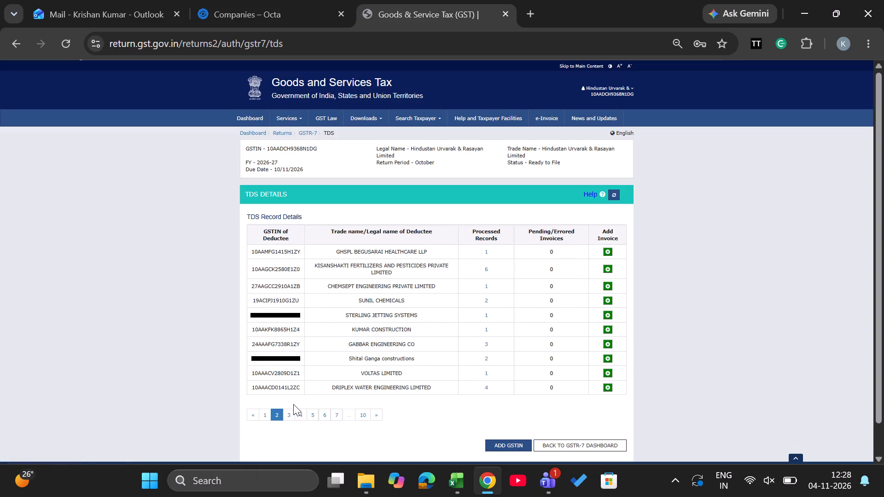
click(291, 413)
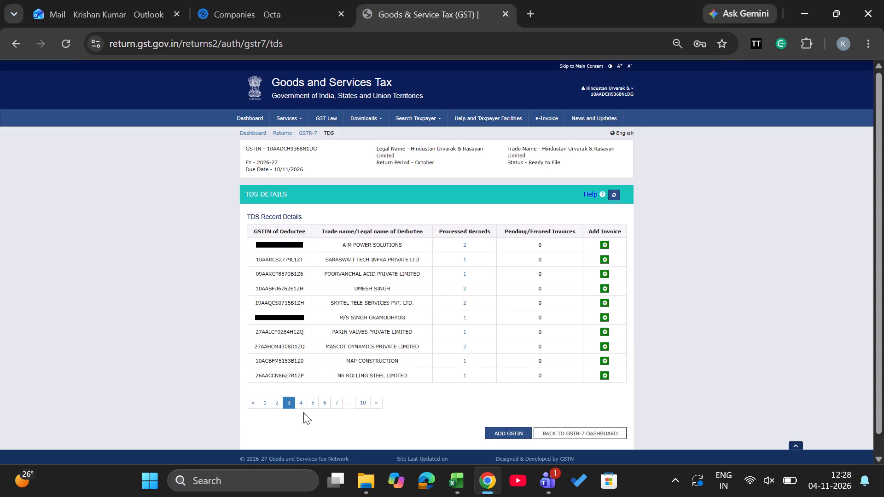
click(304, 403)
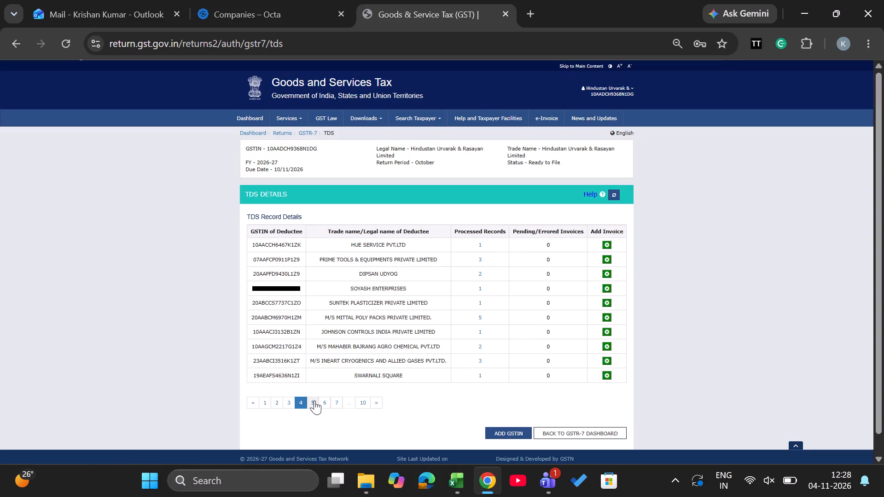
click(314, 403)
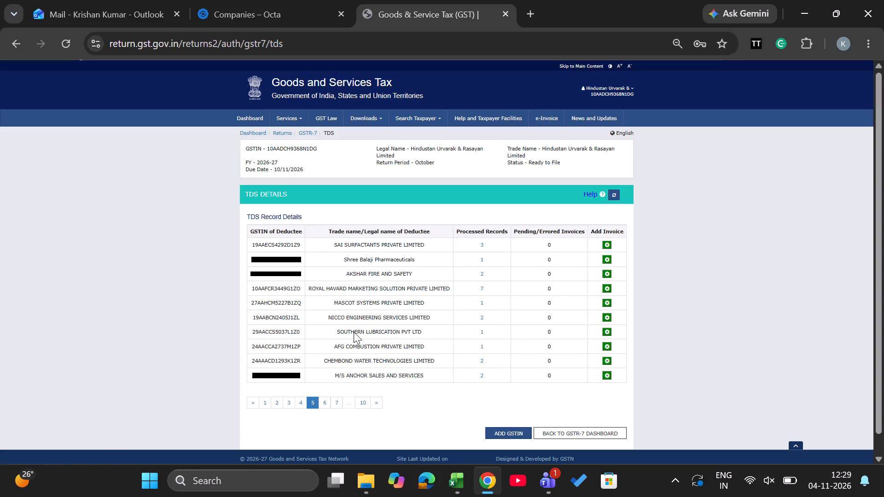
click(325, 403)
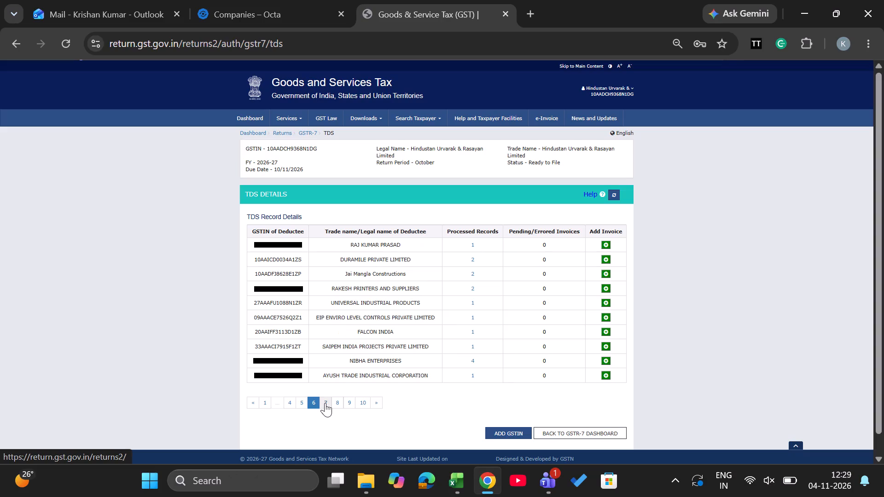
click(335, 401)
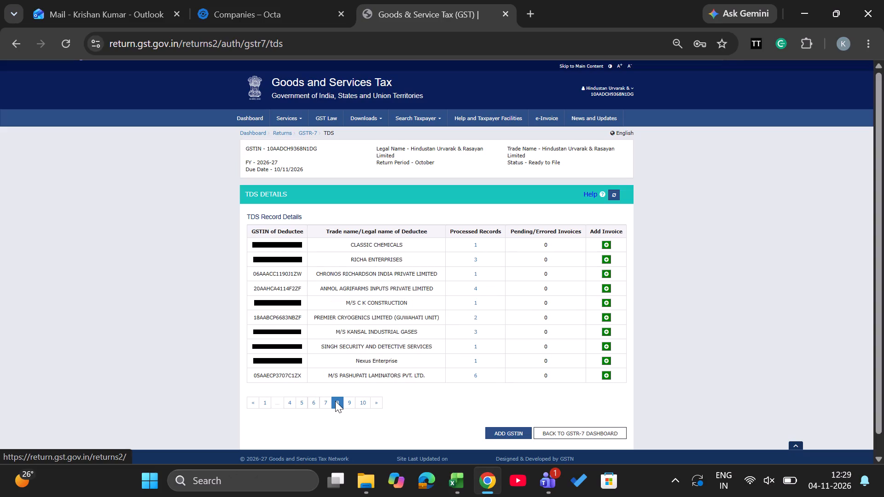
click(326, 403)
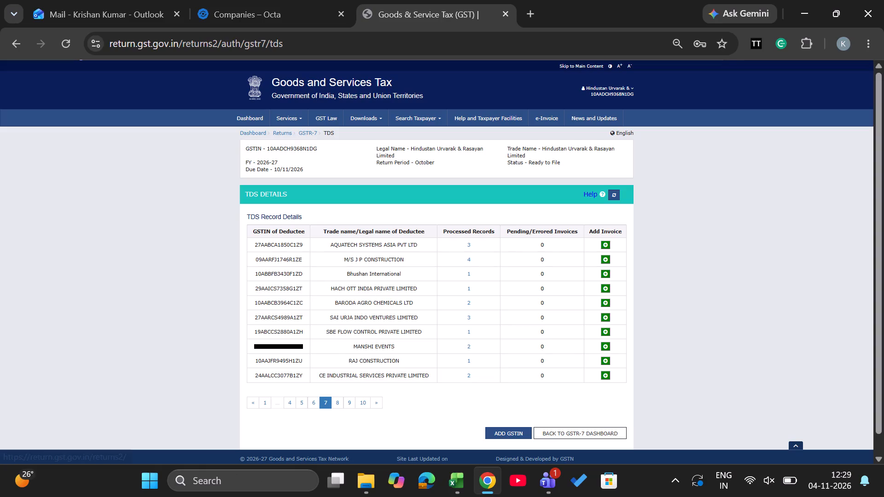
click(349, 400)
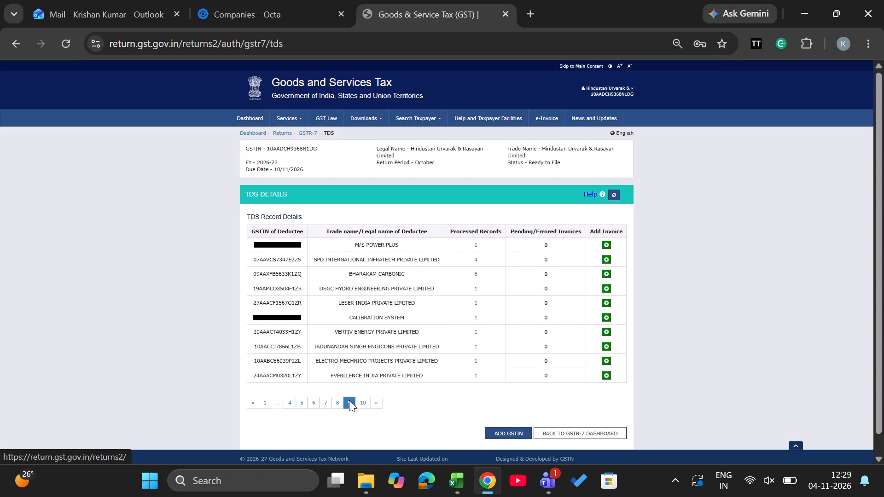
click(476, 276)
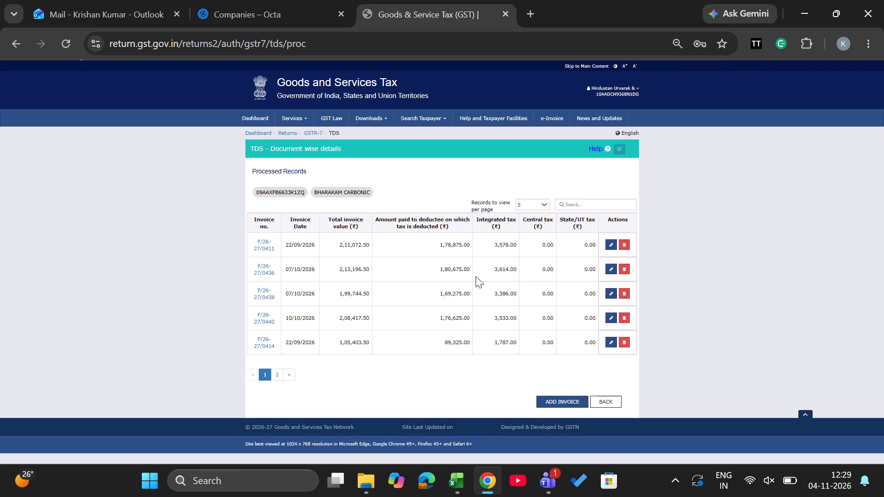
click(544, 206)
click(535, 233)
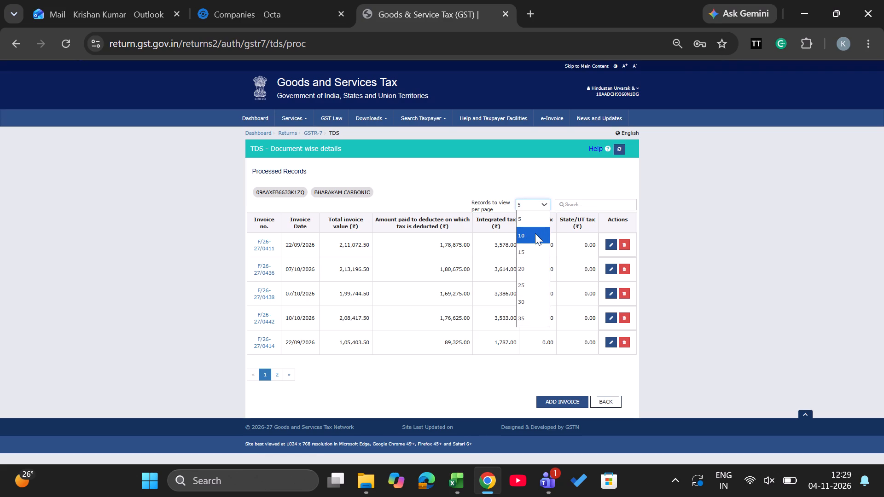
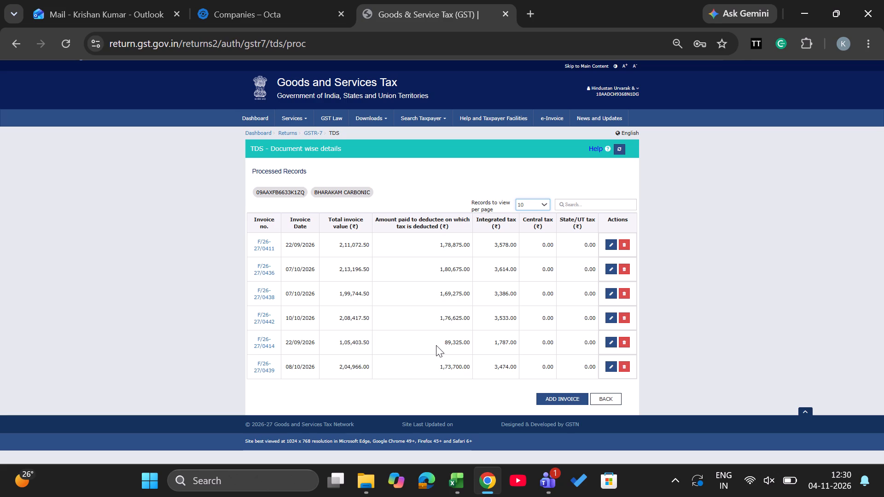
From the deductee list, find Bhushan International on page 7, examine its processed invoices, and return to the list.
click(613, 395)
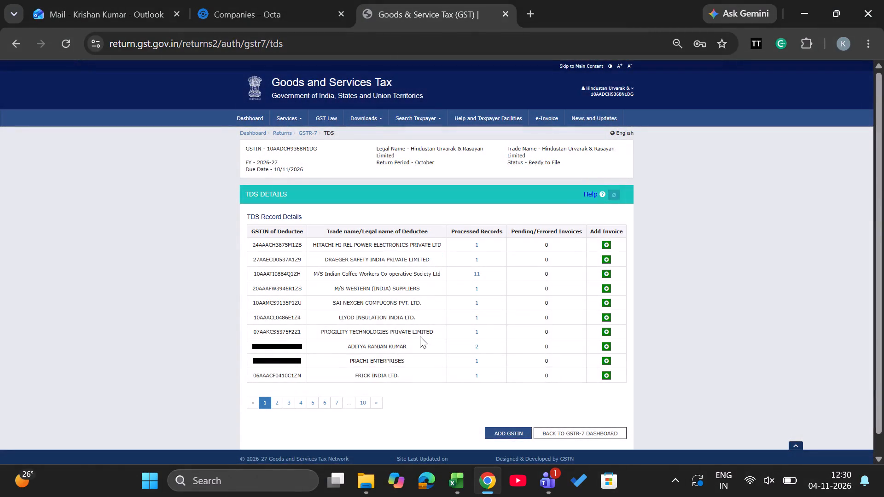
click(278, 406)
click(294, 405)
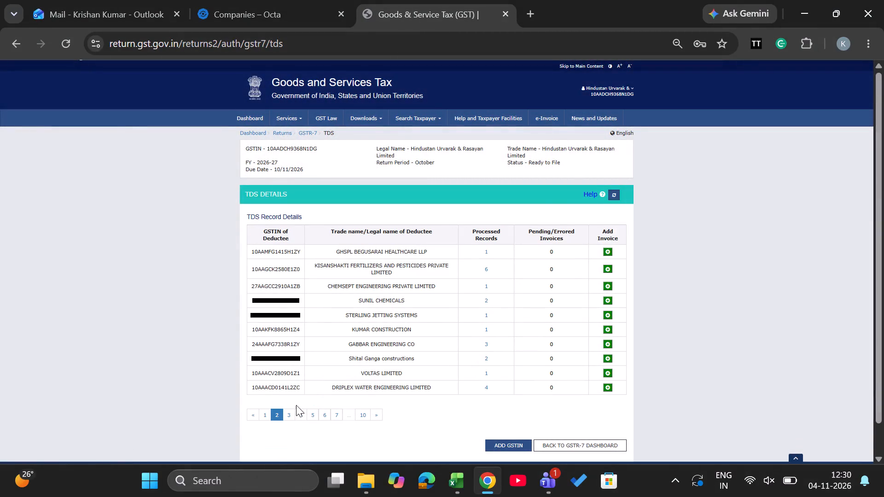
click(294, 415)
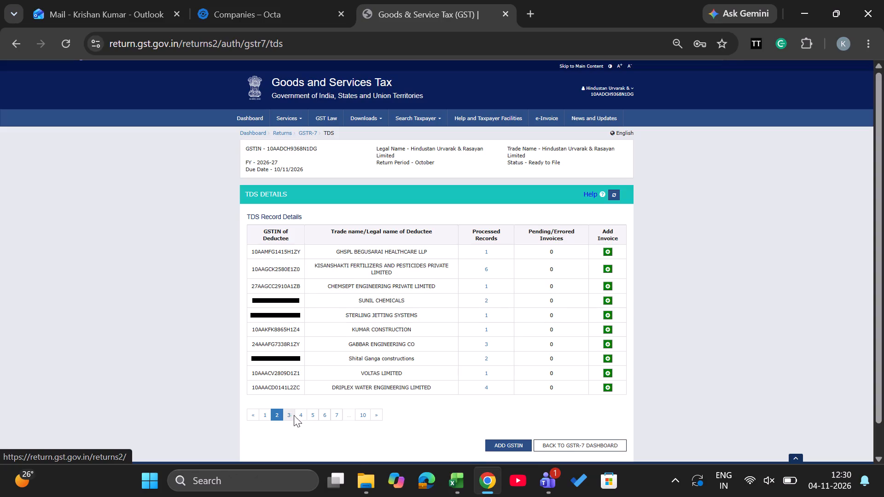
click(303, 405)
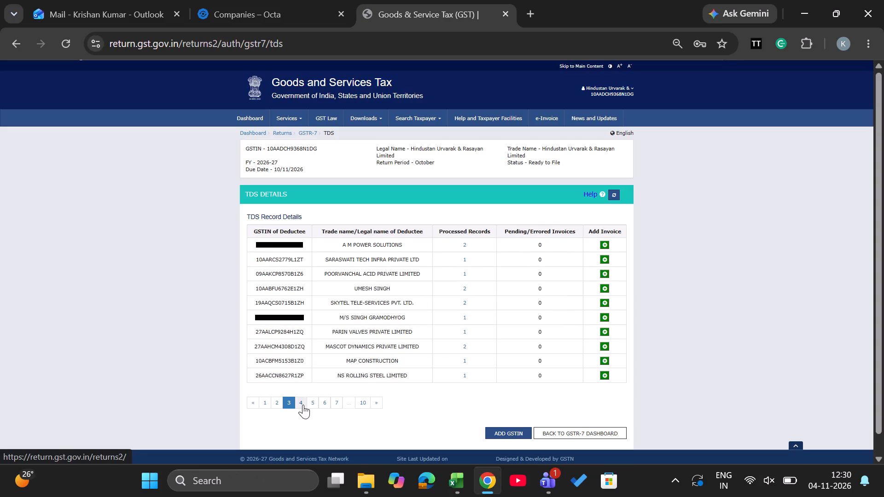
click(313, 405)
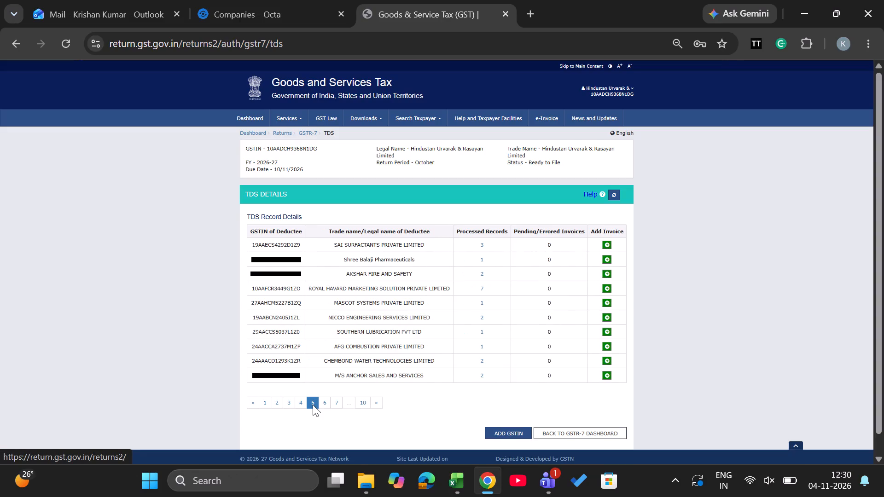
click(329, 405)
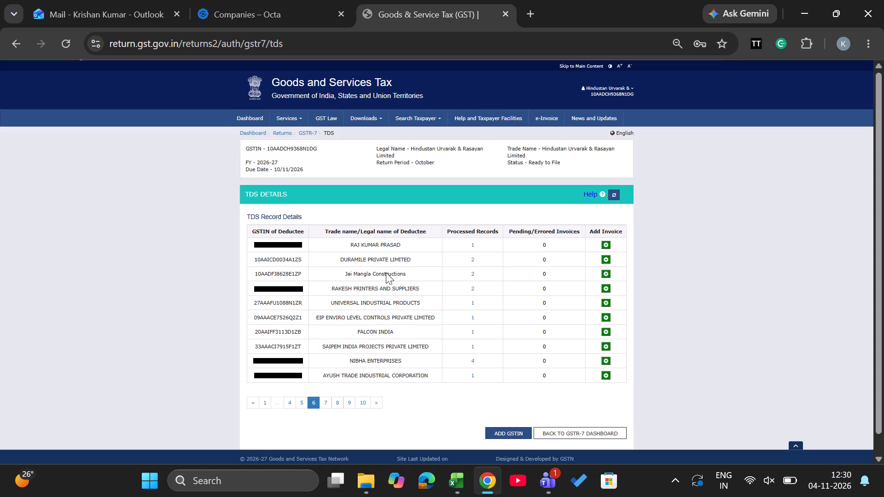
click(329, 401)
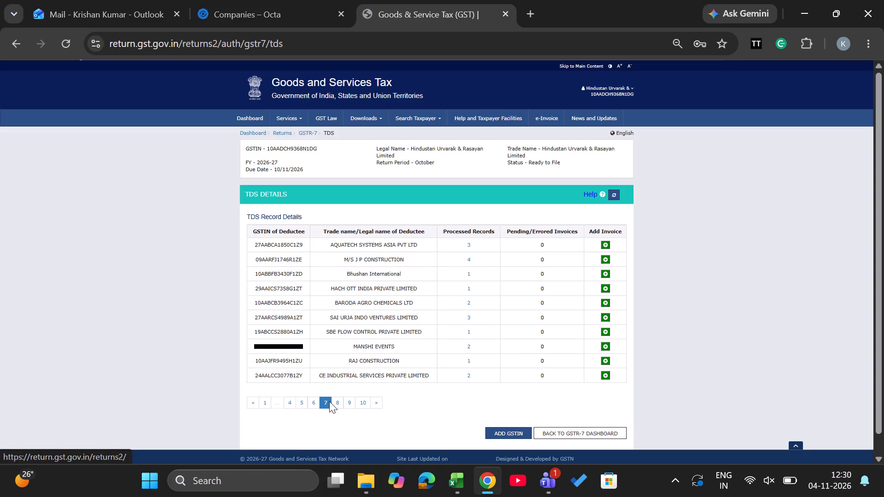
click(469, 273)
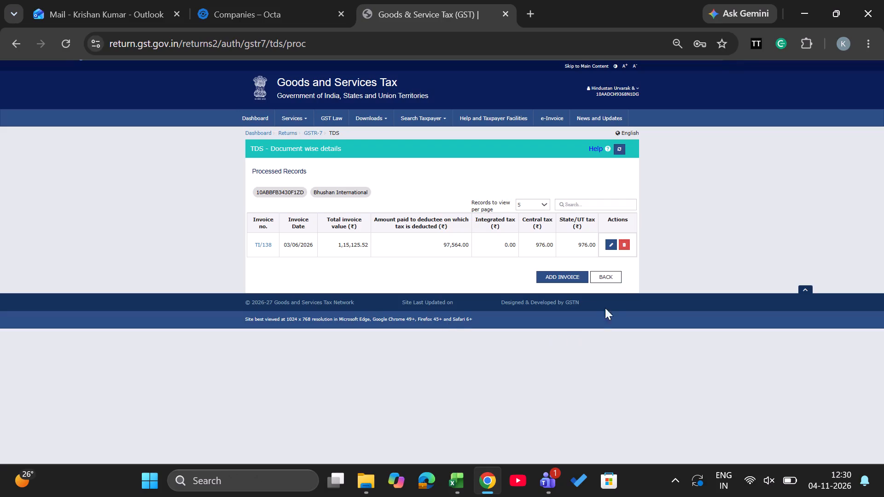
click(603, 276)
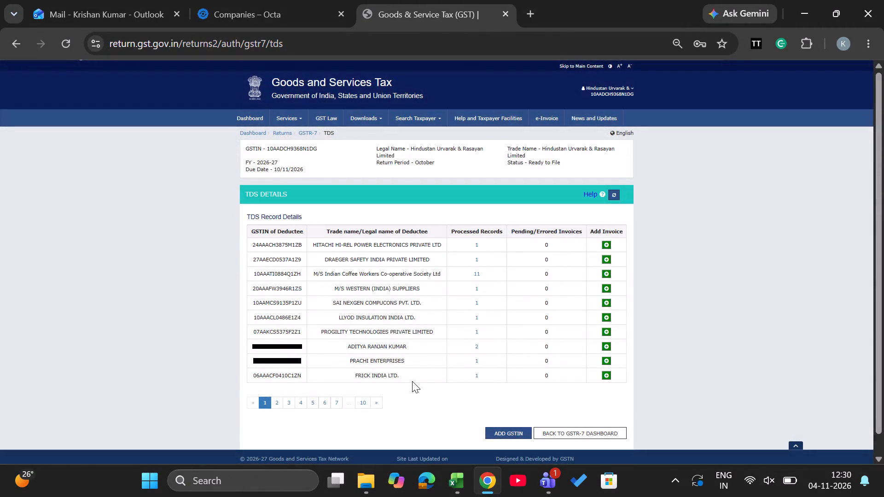
Find M/S C K Construction on page 8 of the deductee list, examine its processed invoices, and return to the list.
click(274, 405)
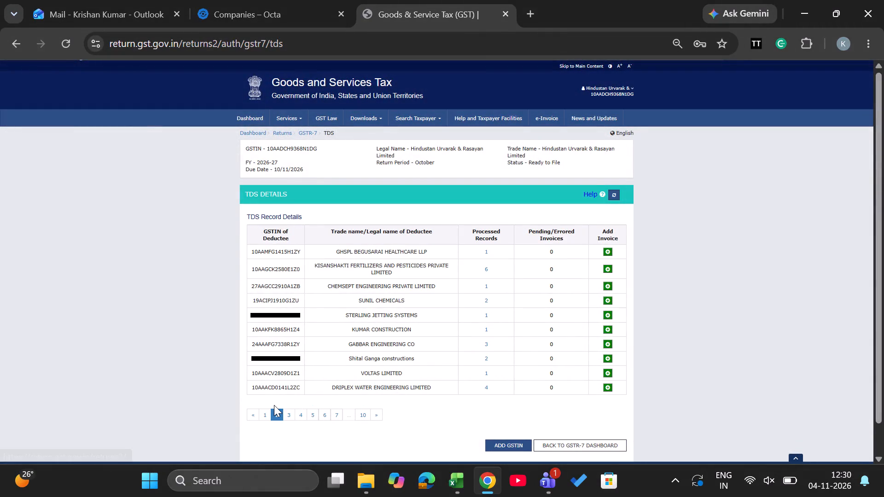
click(288, 414)
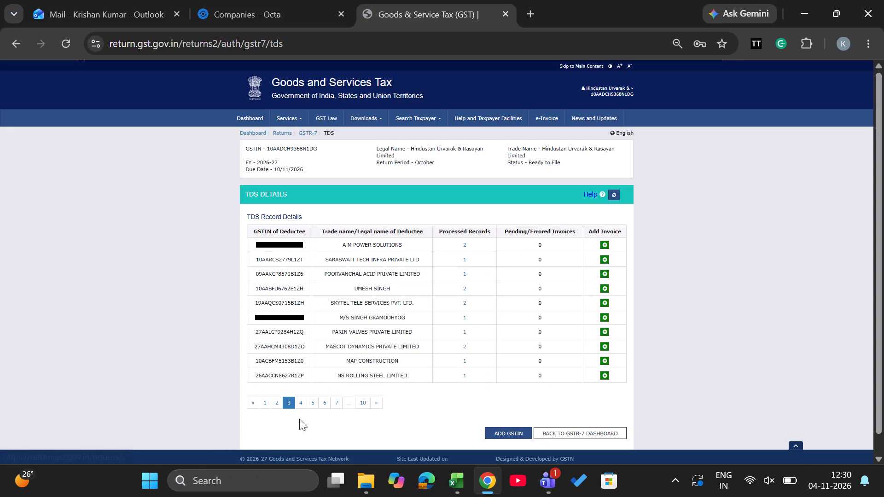
click(298, 405)
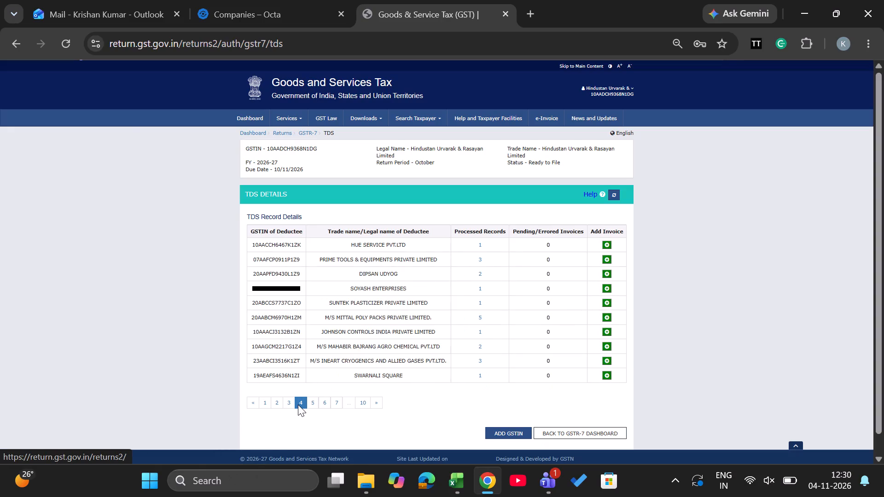
click(317, 404)
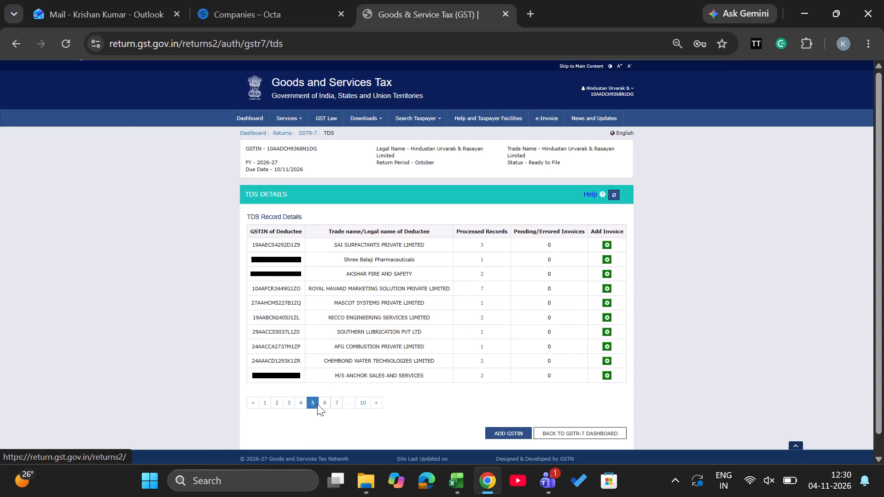
click(329, 402)
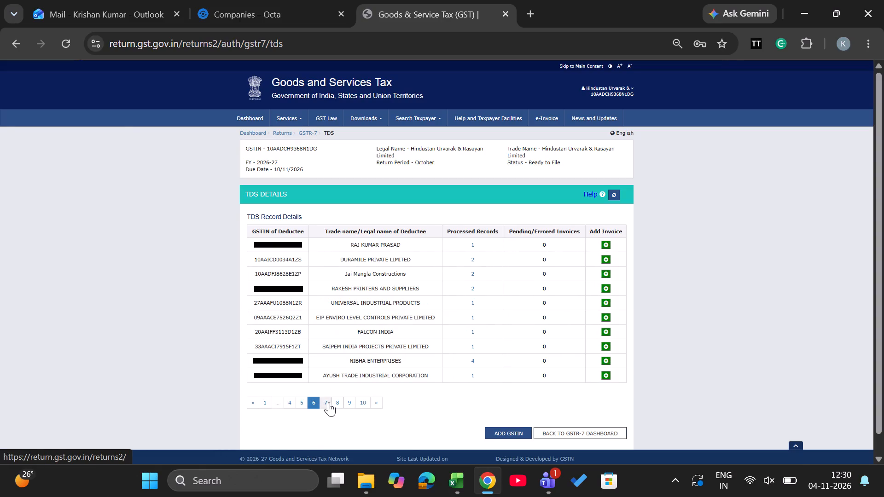
click(338, 402)
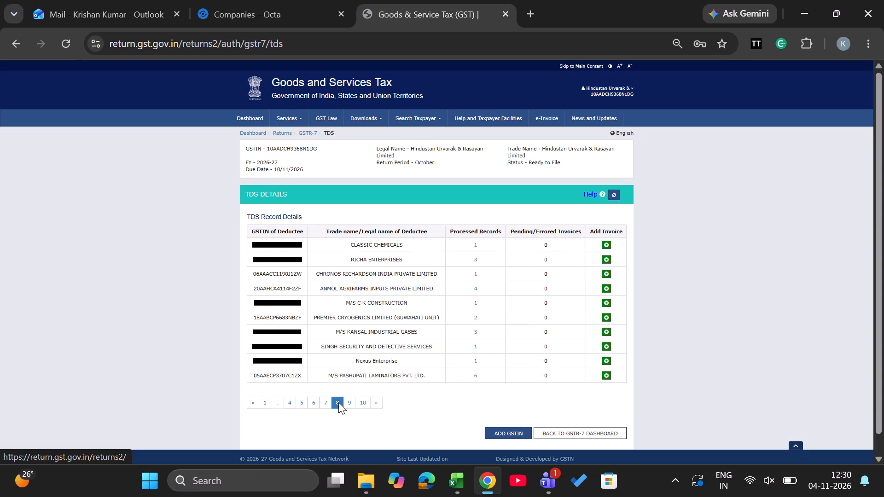
click(348, 402)
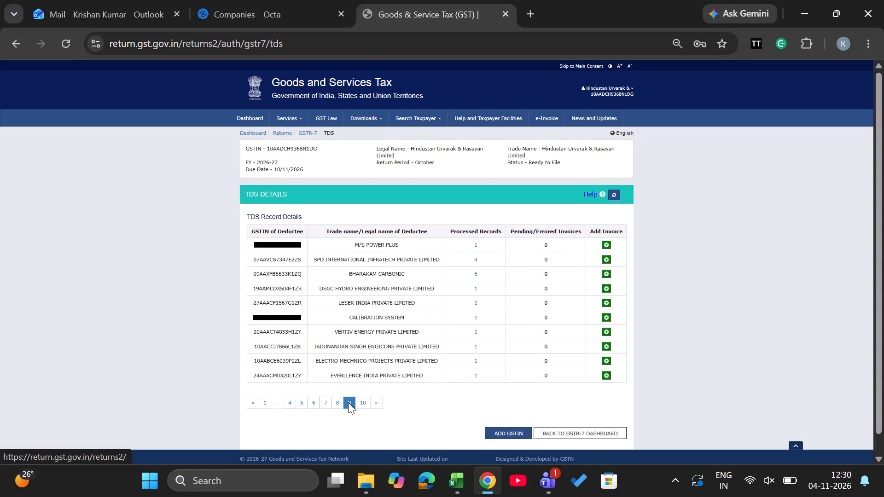
click(337, 405)
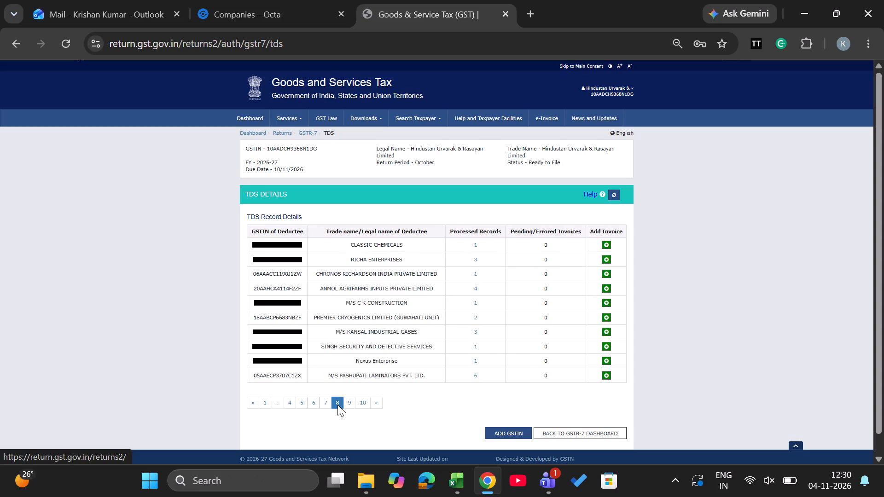
click(361, 404)
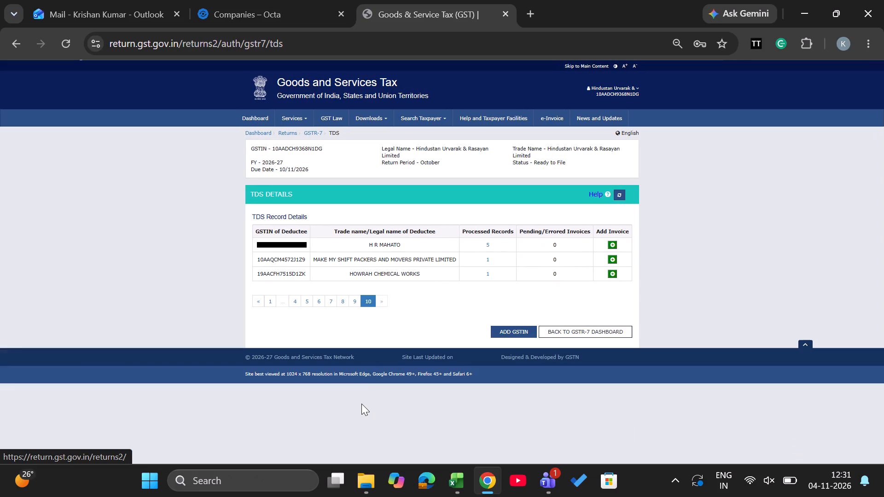
click(355, 306)
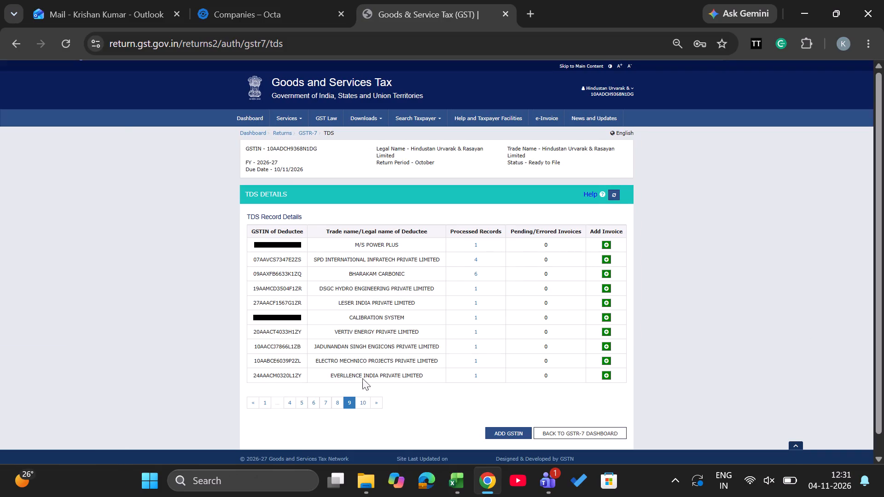
click(337, 401)
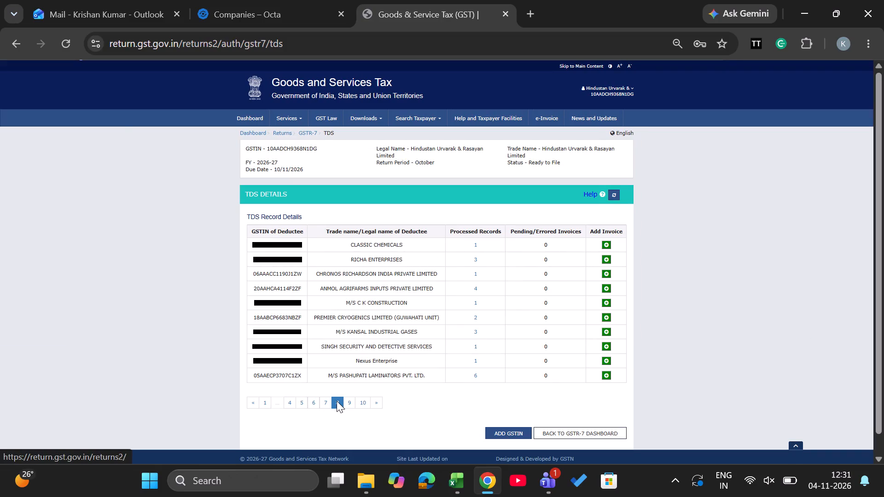
click(476, 301)
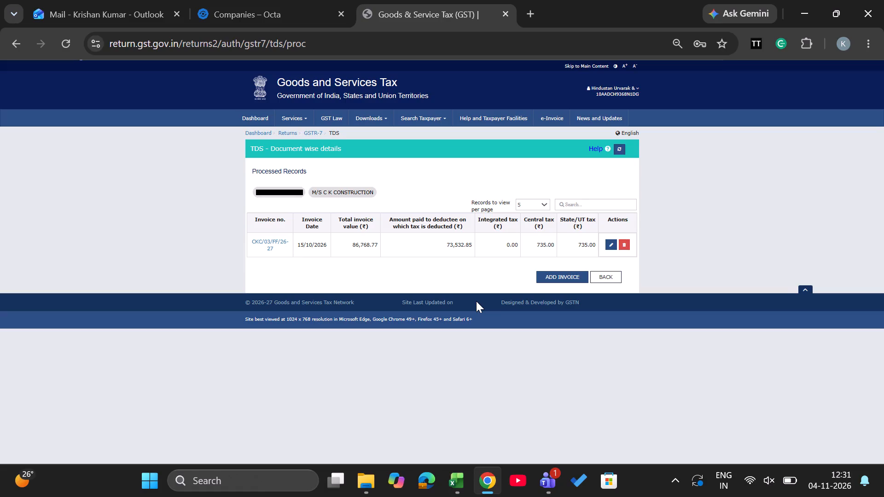
click(607, 279)
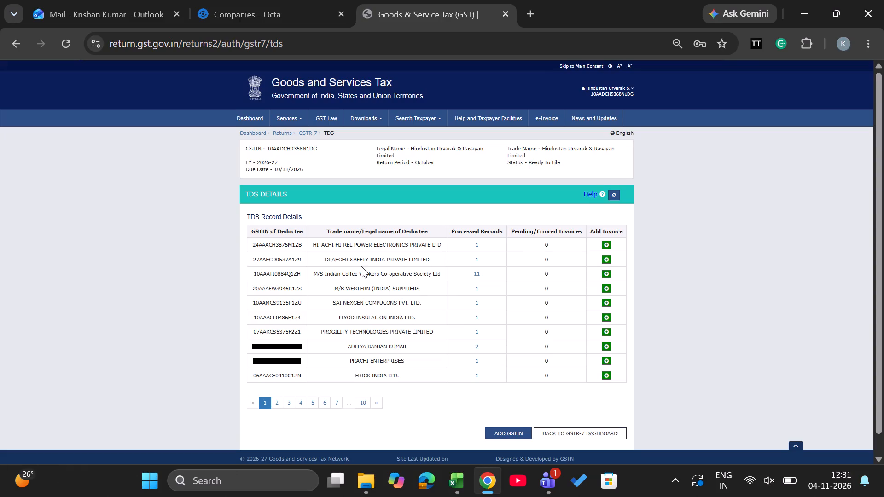
Find Calibration System on page 9 of the deductee list, examine its processed invoices, and return to the list.
click(279, 401)
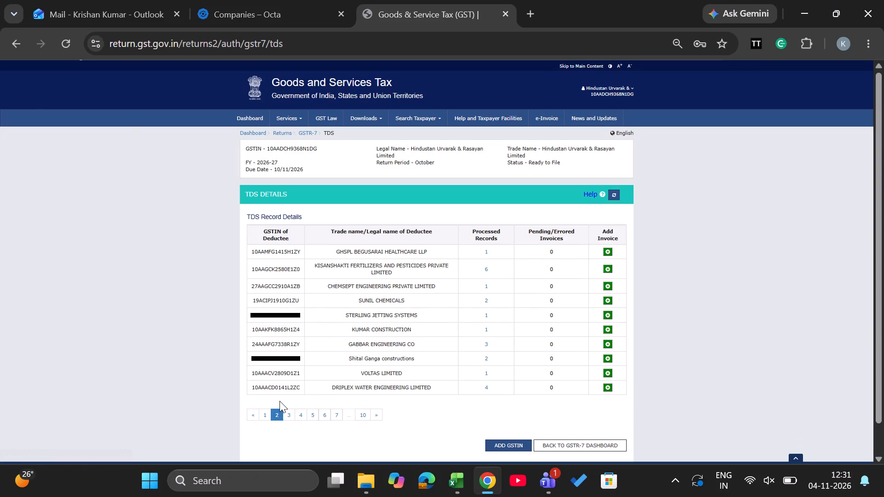
click(290, 416)
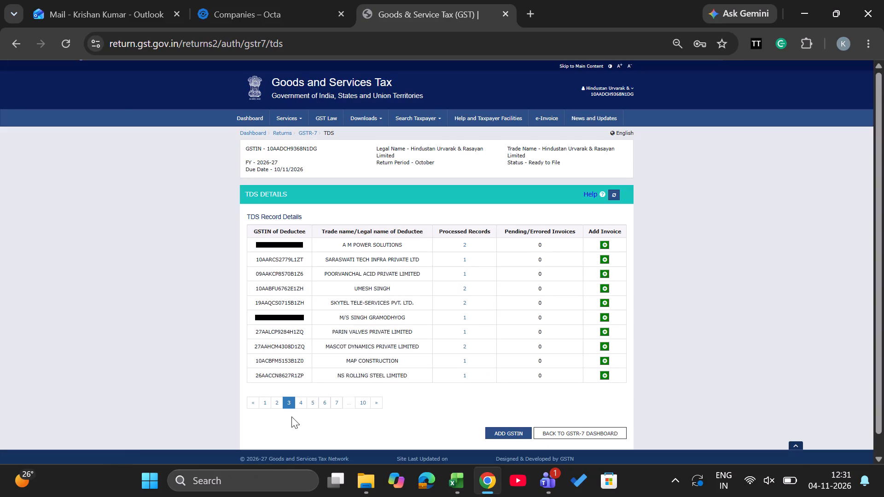
click(306, 405)
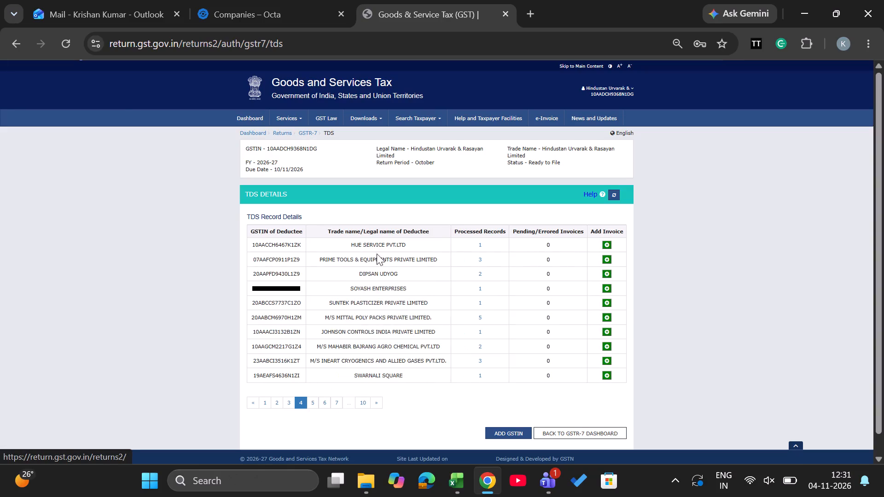
click(311, 399)
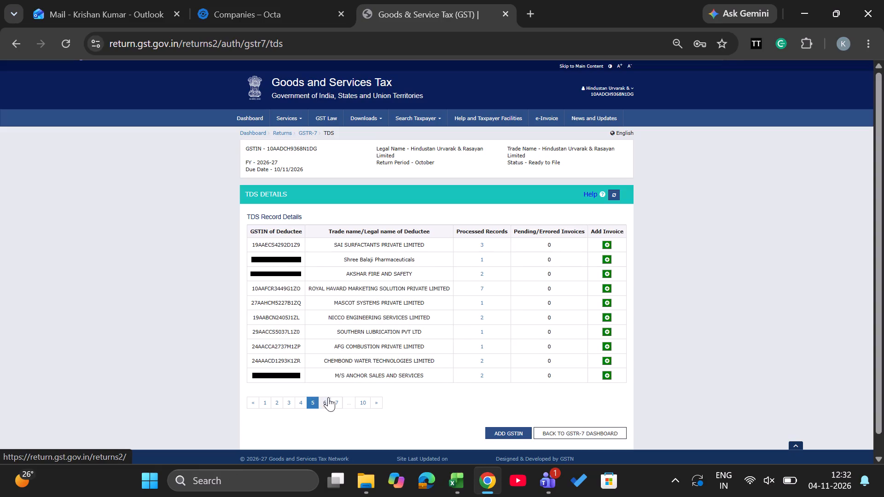
click(328, 398)
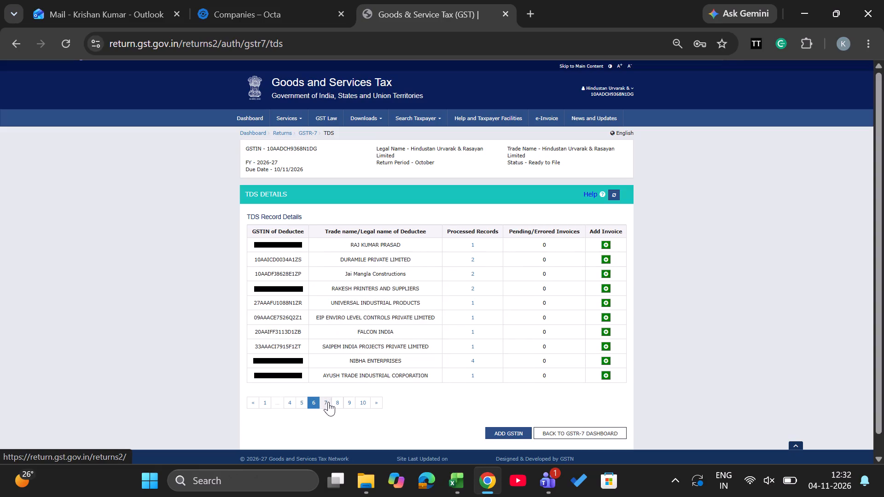
click(328, 402)
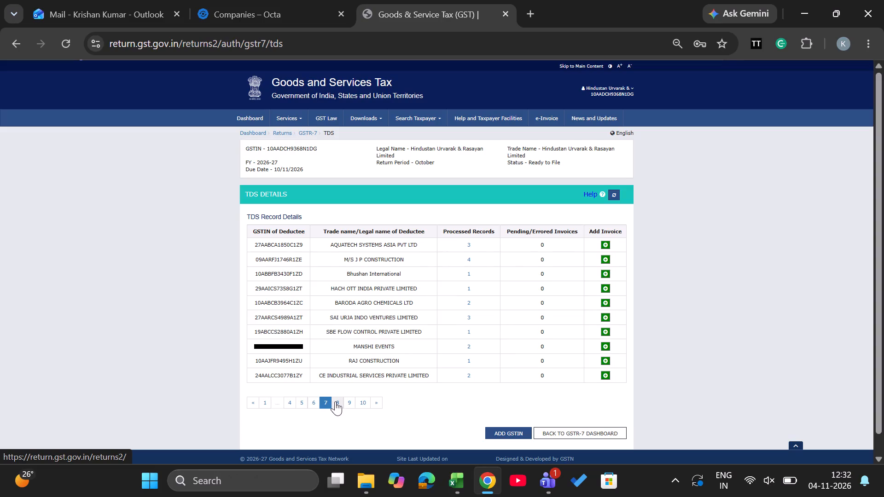
click(335, 401)
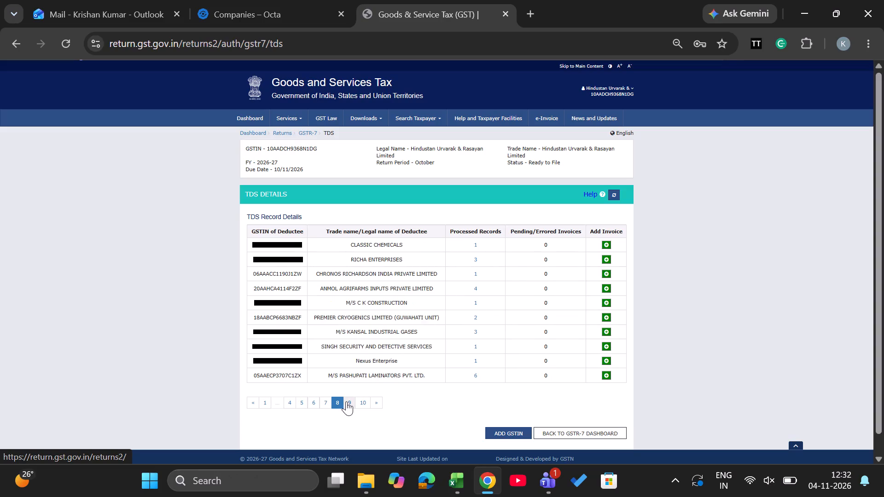
click(346, 401)
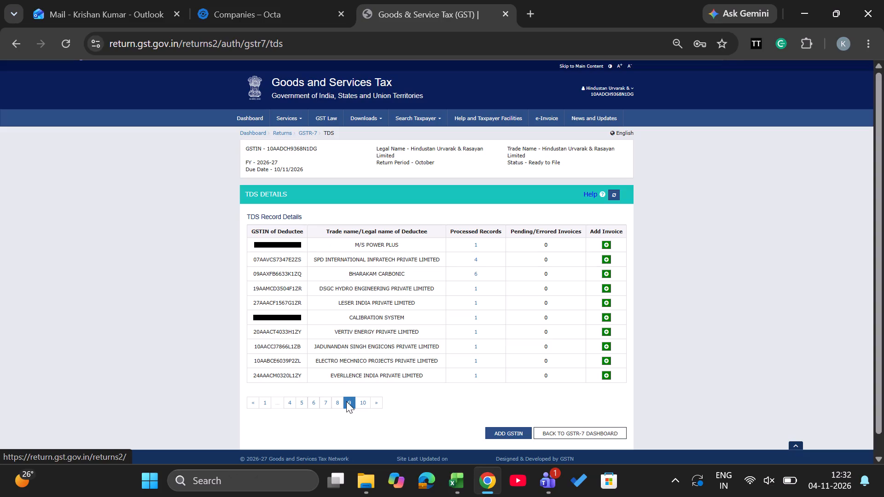
click(475, 318)
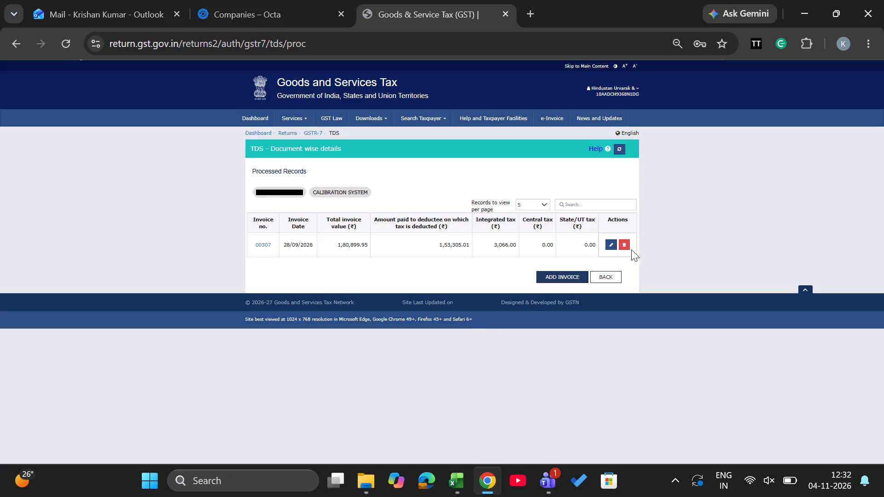
click(611, 266)
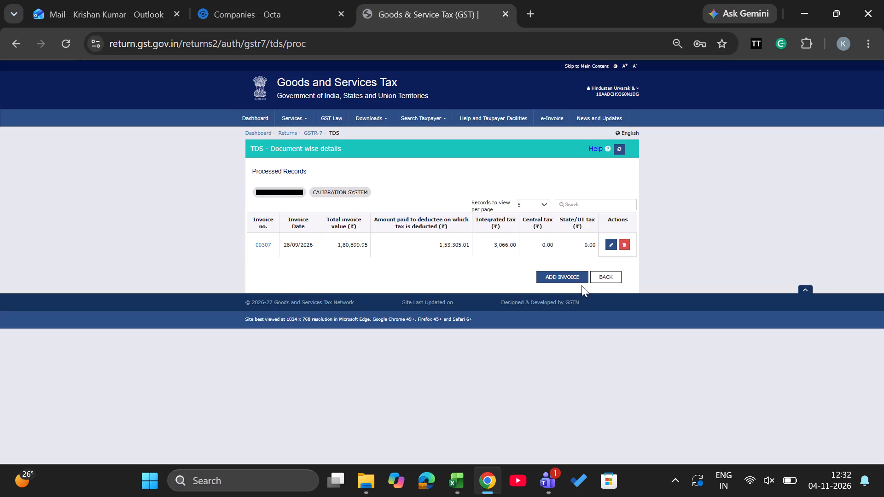
click(607, 278)
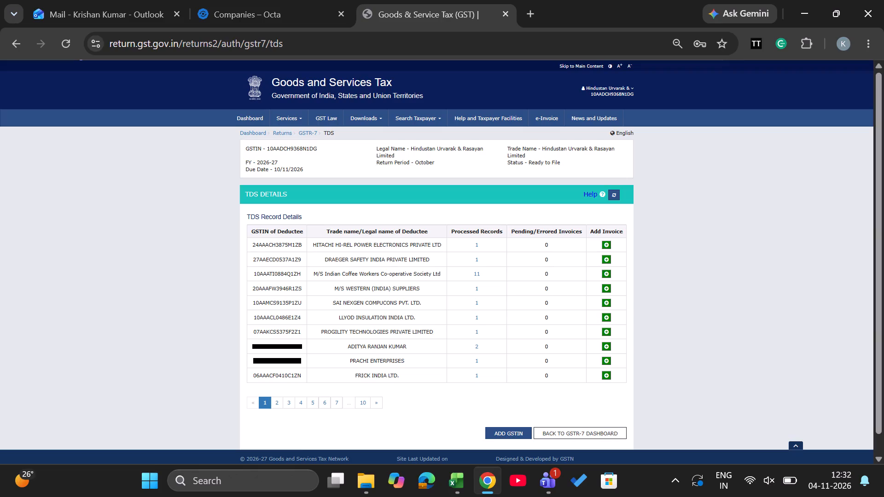
Find Classic Chemicals on page 8 of the deductee list, examine its processed invoices, and return to the list.
click(278, 405)
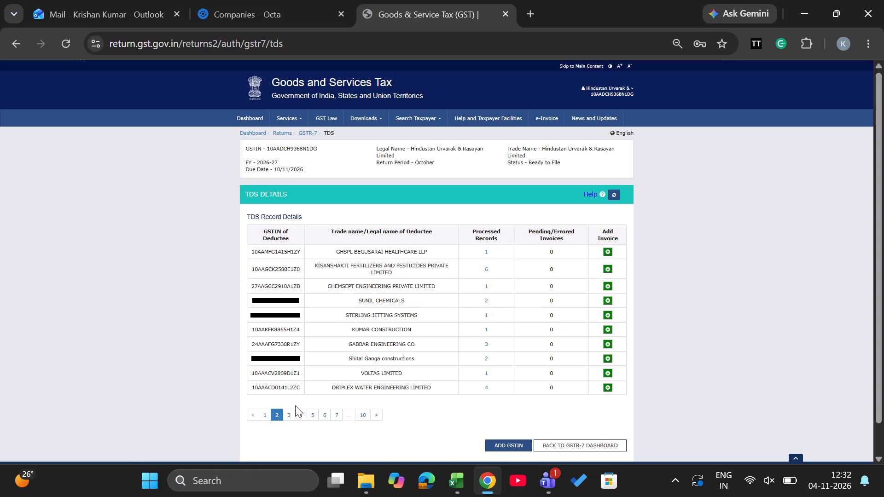
click(292, 414)
click(302, 413)
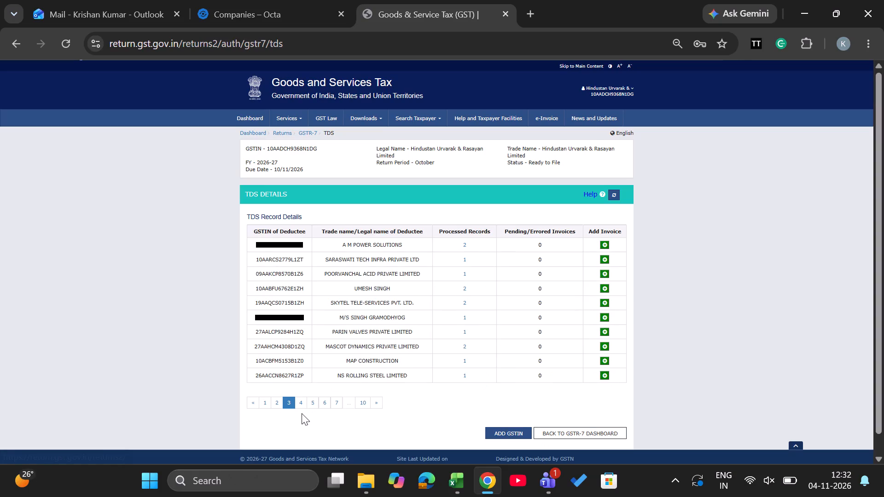
click(299, 403)
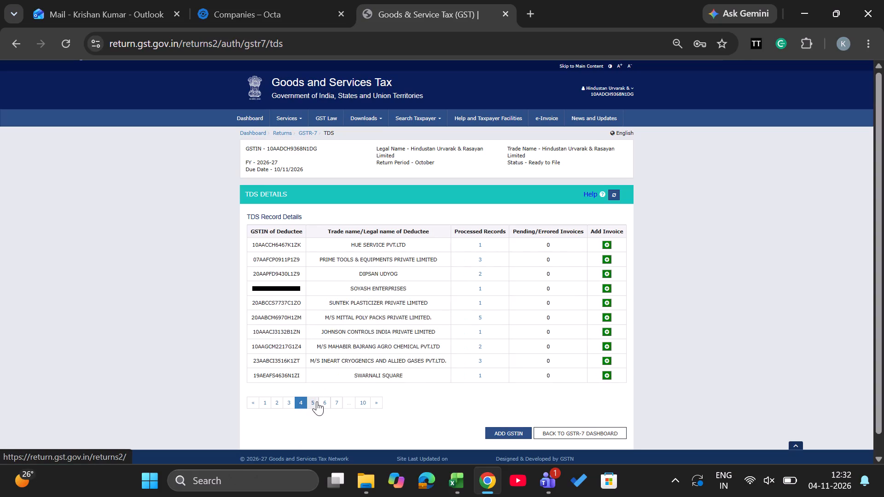
click(320, 401)
click(313, 401)
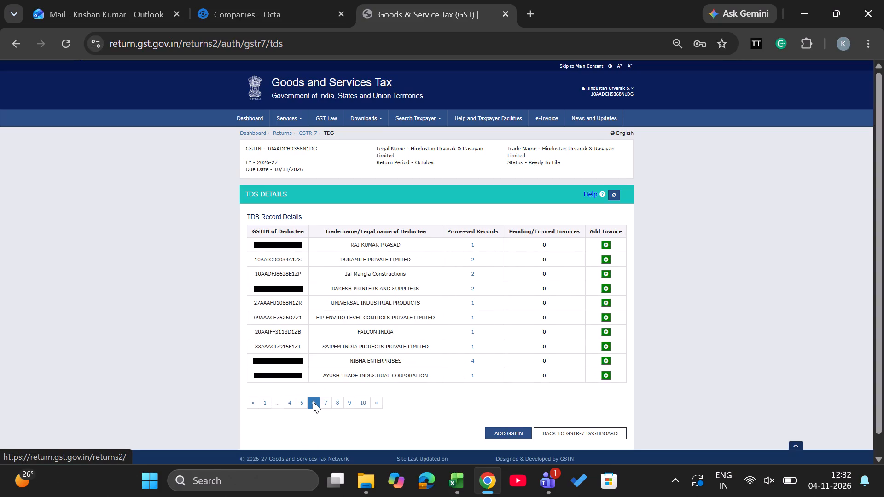
click(326, 402)
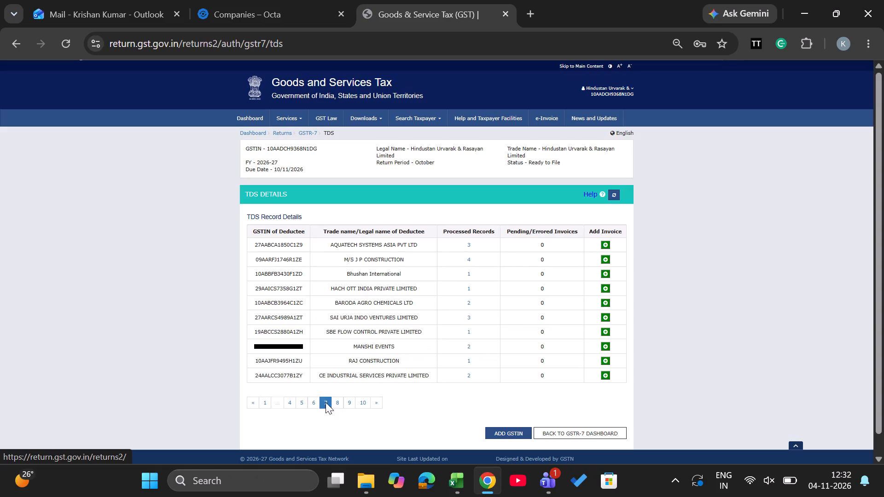
click(338, 402)
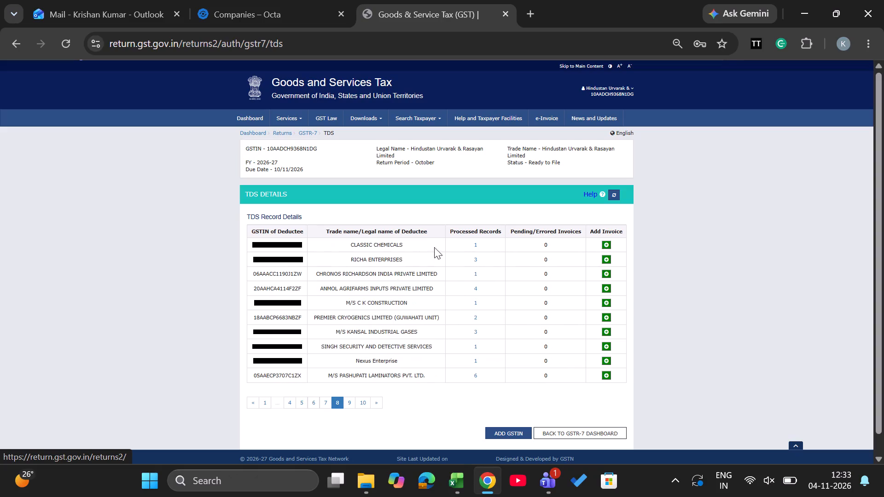
click(474, 245)
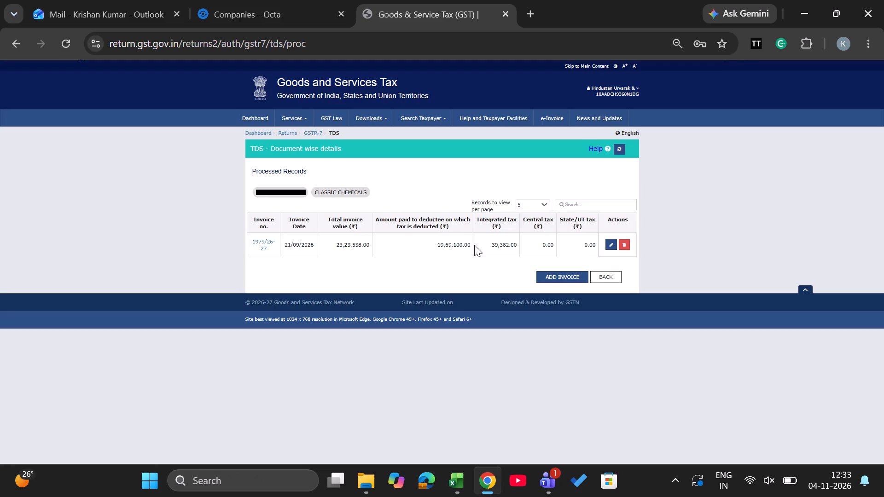
click(601, 275)
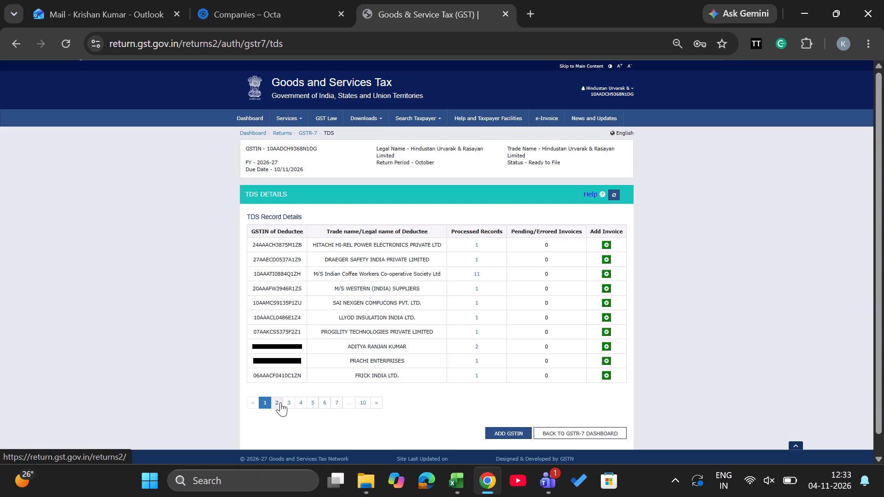
Find Dipsan Udyog on page 4 of the deductee list, examine its processed invoices, and return to the list.
click(280, 402)
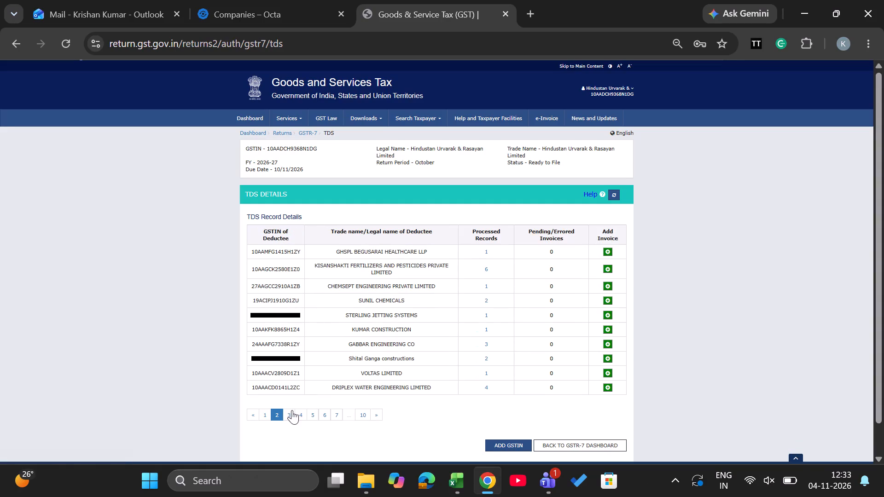
click(291, 410)
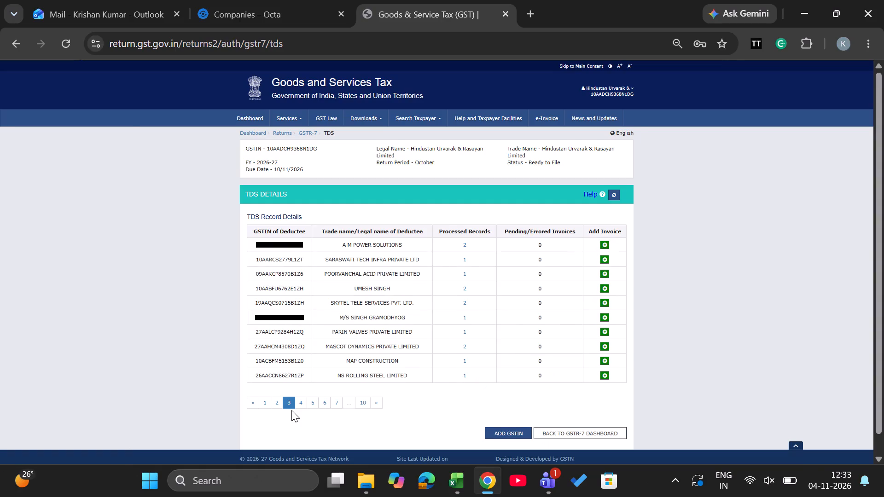
click(302, 404)
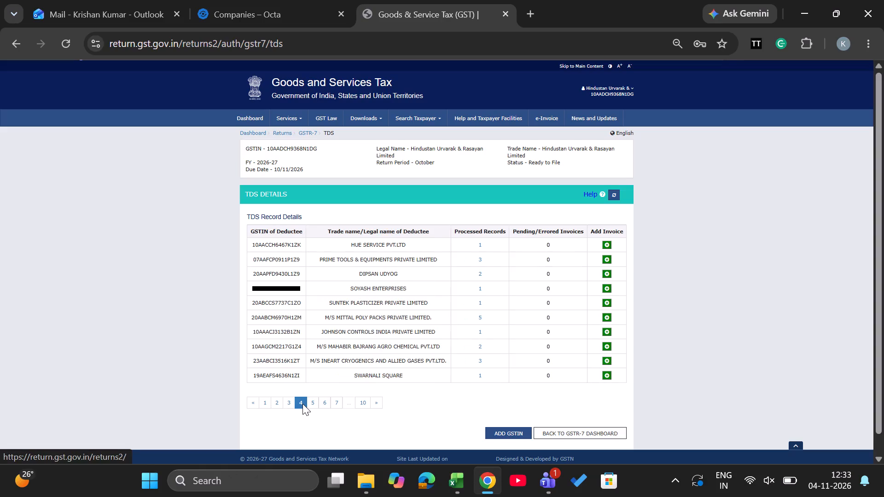
click(479, 276)
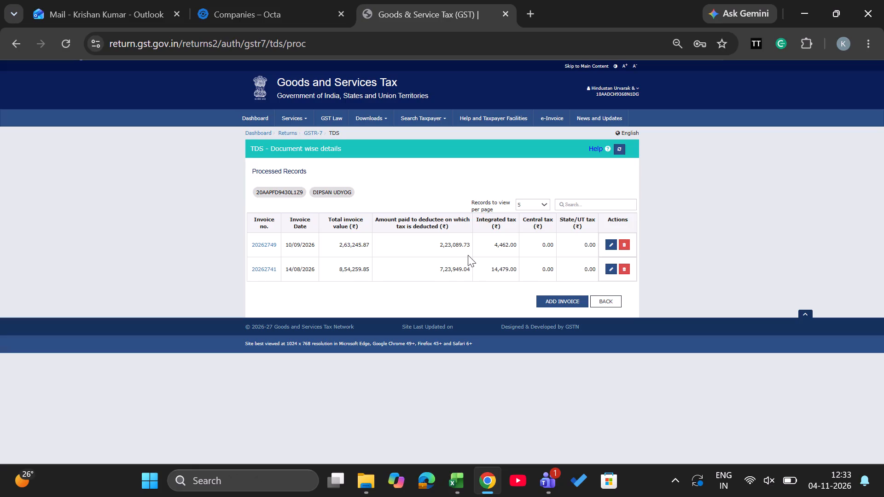
click(610, 295)
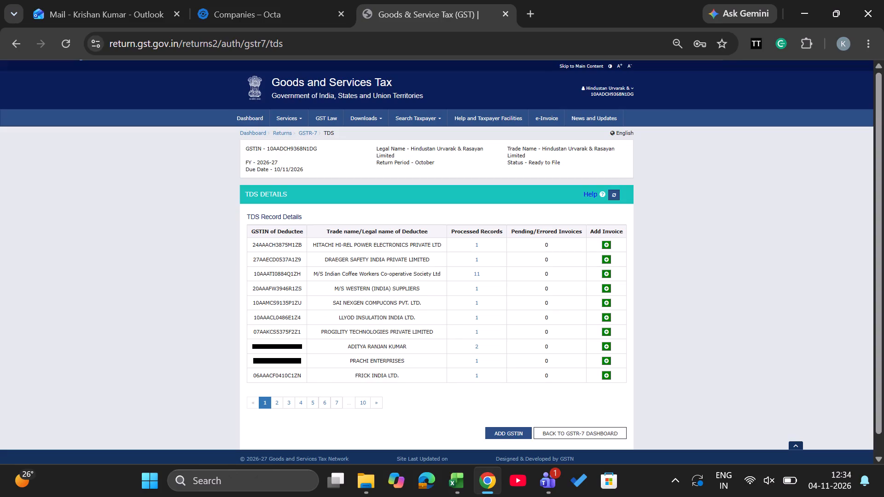
Find Driplex Water Engineering Limited on page 2 of the deductee list and examine its processed invoices.
click(278, 401)
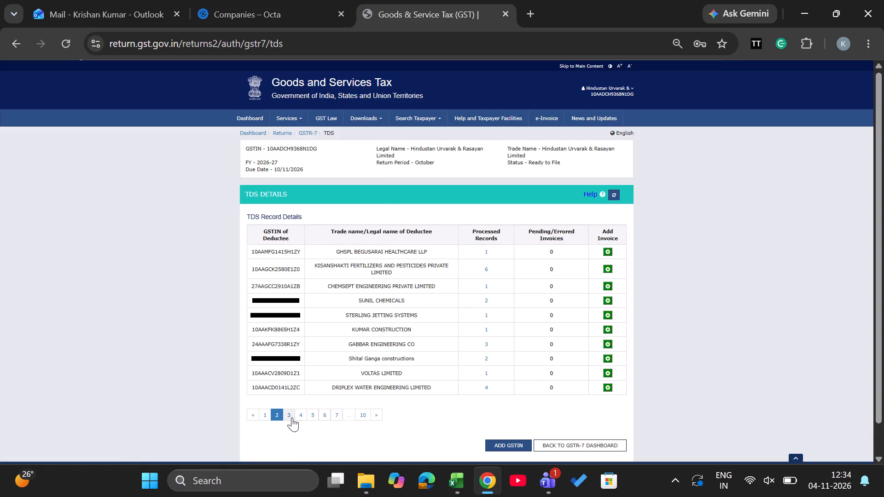
click(487, 386)
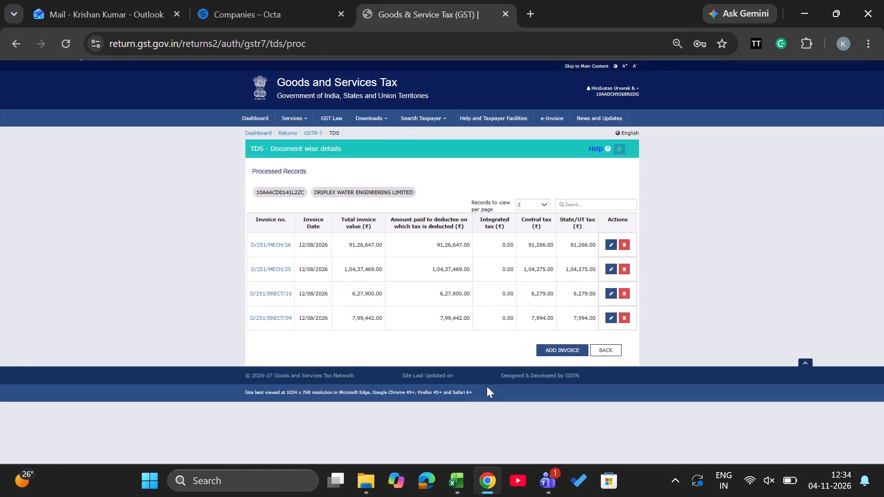
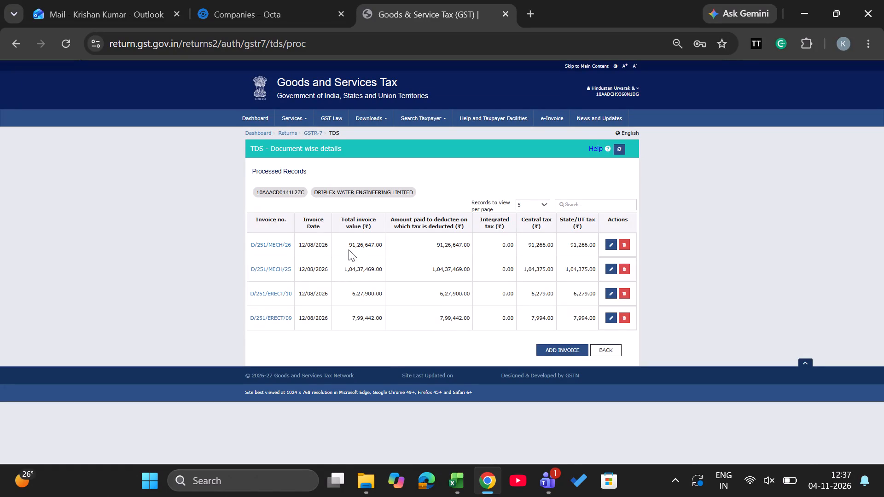
Check the total invoice value of invoice D/251/MECH/26 in Driplex Water Engineering Limited's processed records.
drag(349, 248, 383, 250)
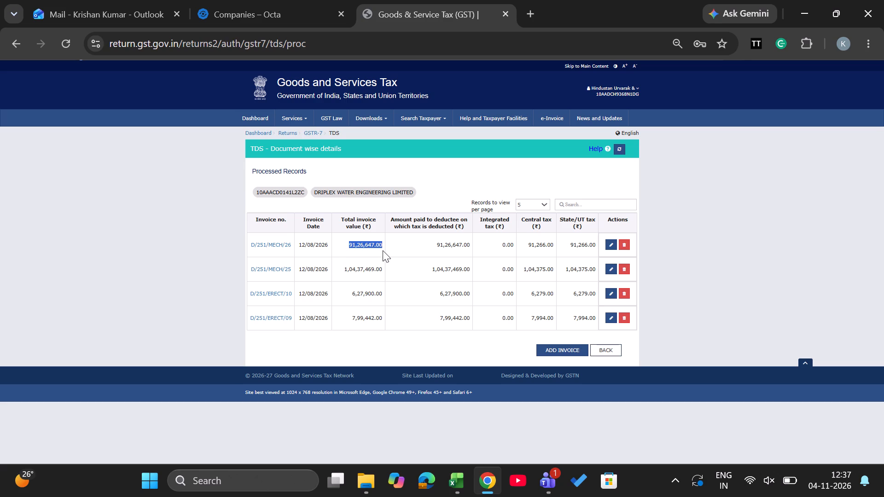
drag(383, 250, 375, 250)
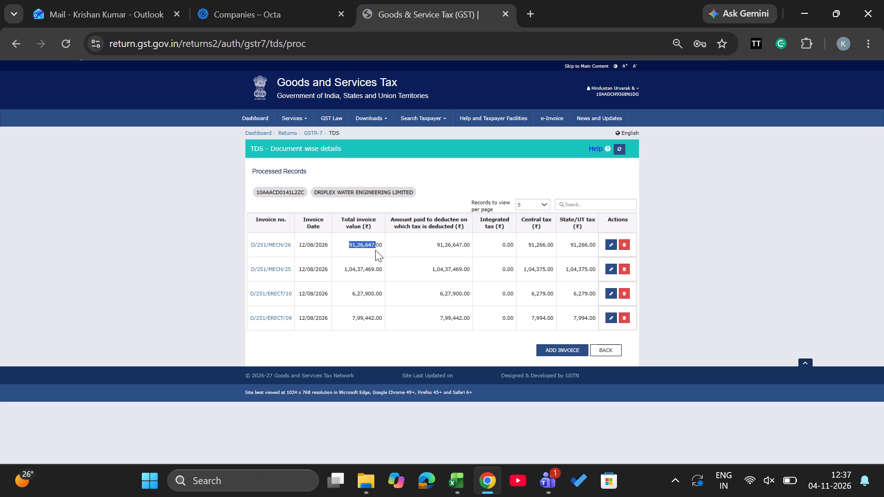
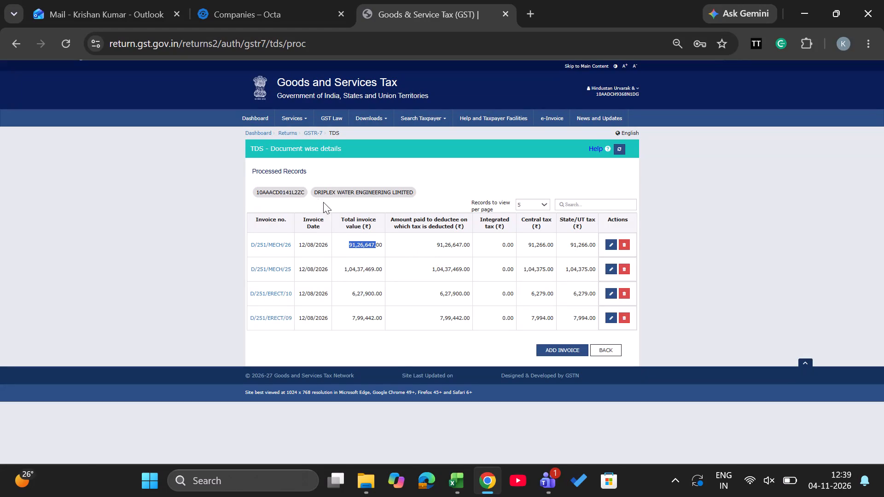
Check the deductee name on Driplex Water Engineering Limited's processed records and return to the TDS record details.
drag(314, 192, 412, 194)
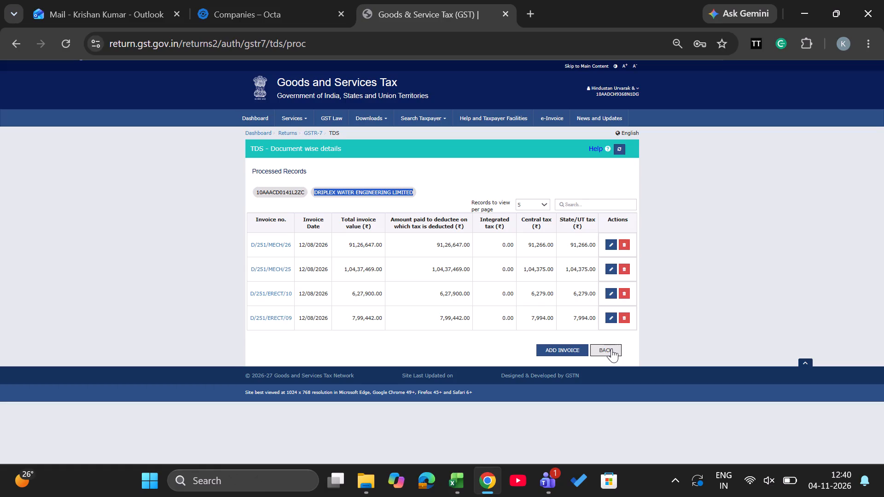
click(611, 348)
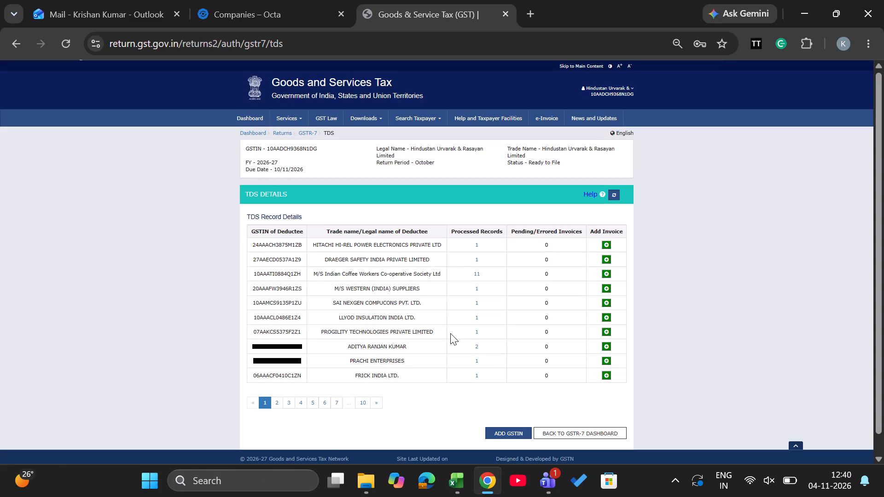
Review the processed invoices of Duramile Private Limited on page 6 of the deductee list, and return to the list.
click(275, 400)
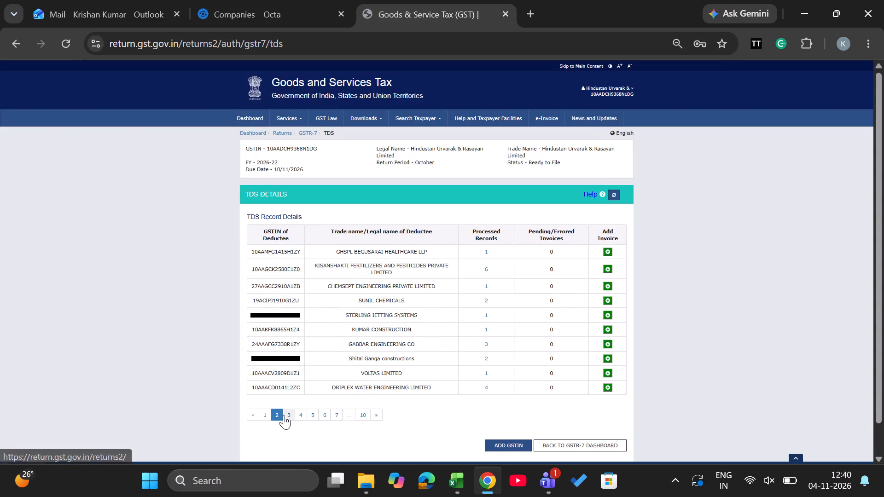
click(285, 416)
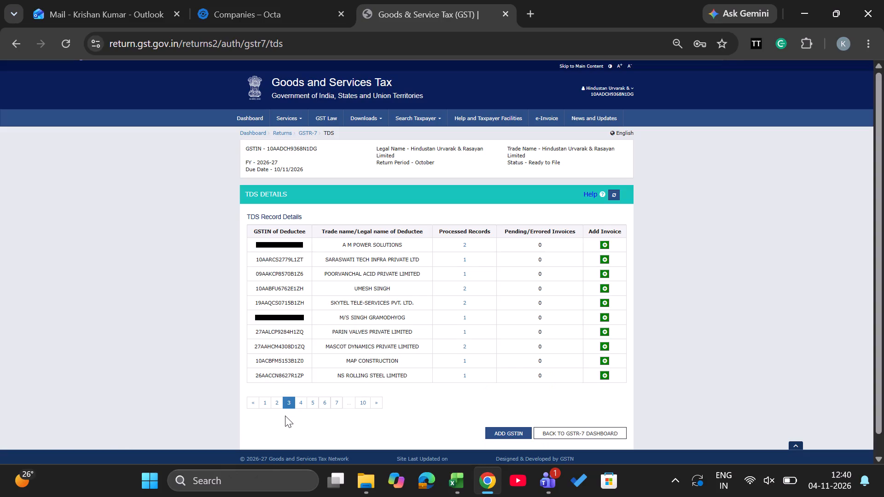
click(299, 402)
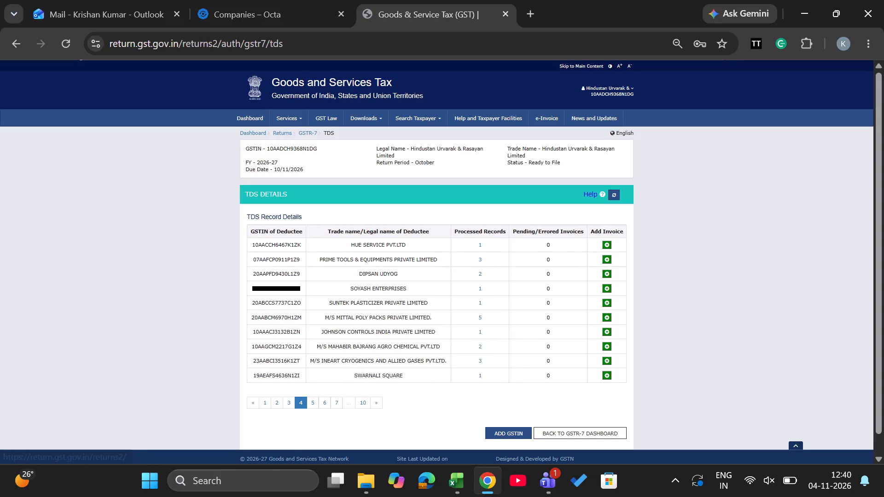
click(311, 403)
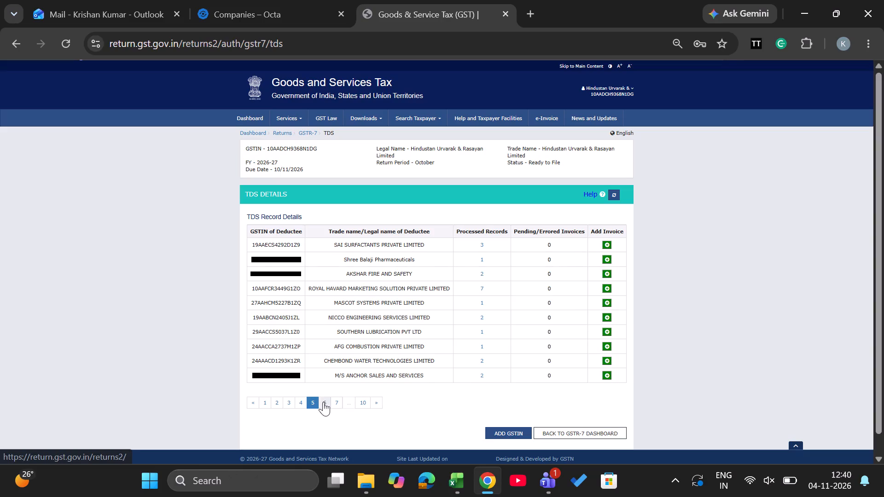
click(322, 400)
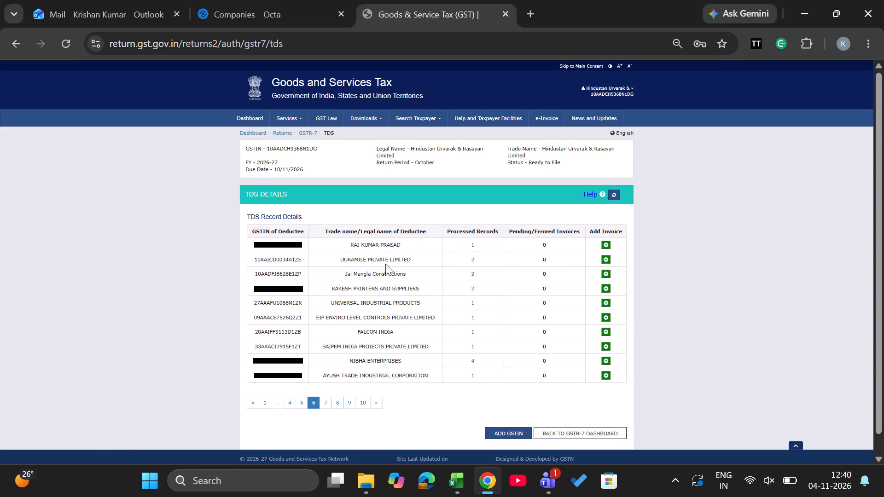
click(473, 260)
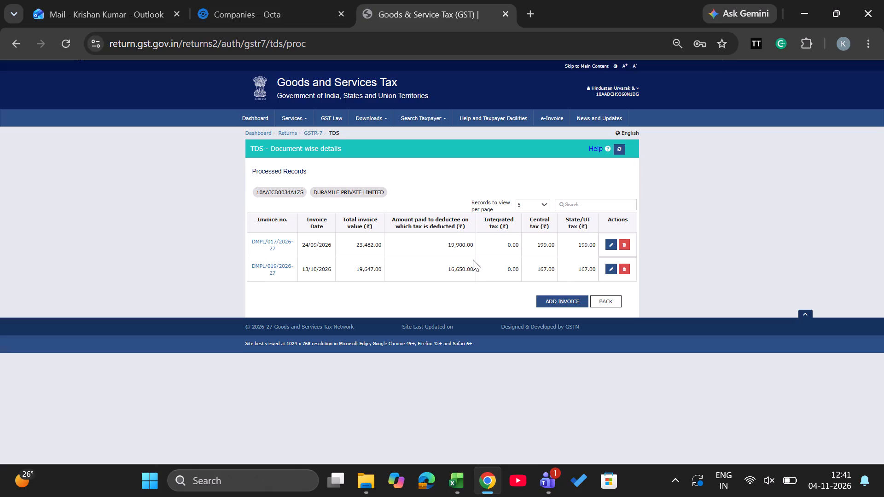
click(613, 297)
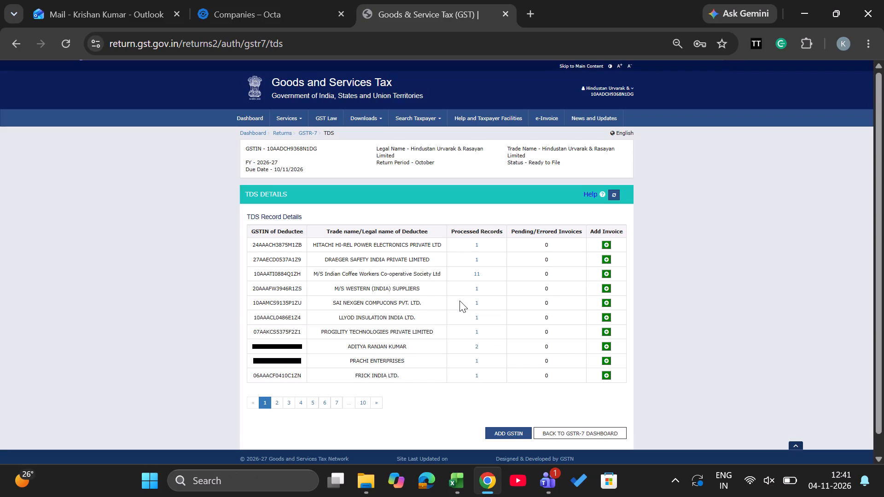
Look through pages 2 to 10 of the TDS deductee list, examining the deductees and their processed records.
click(277, 404)
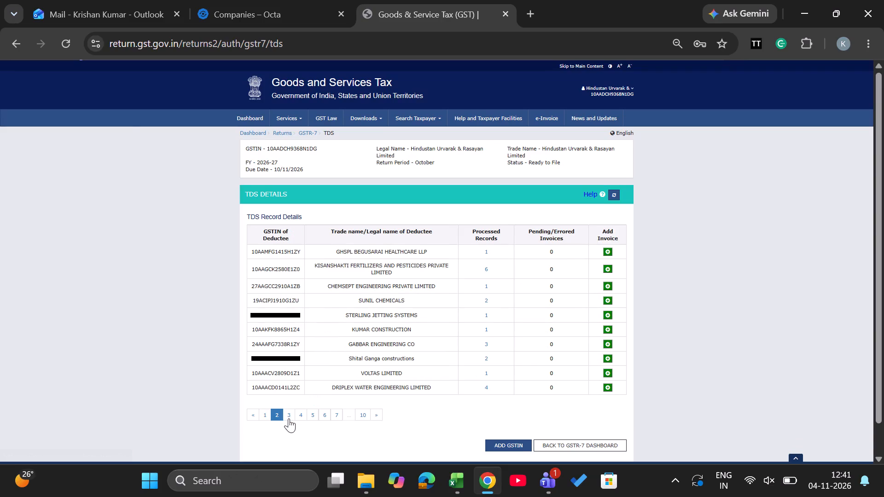
click(290, 417)
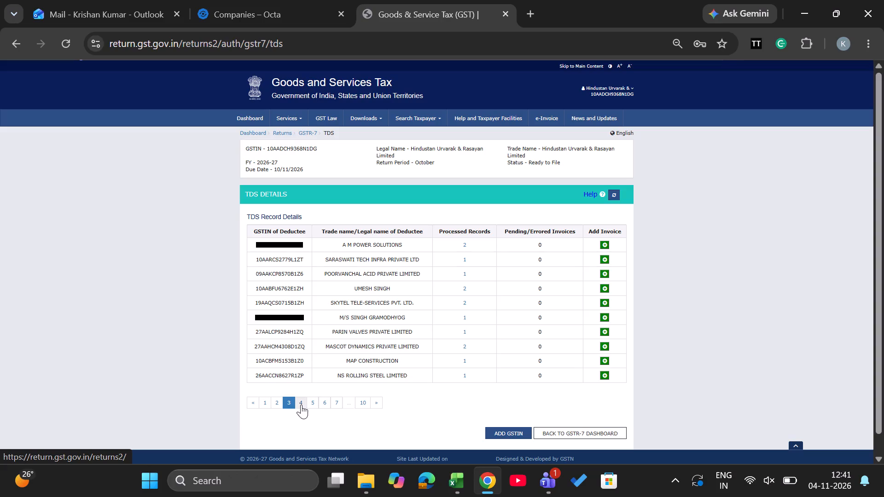
click(301, 405)
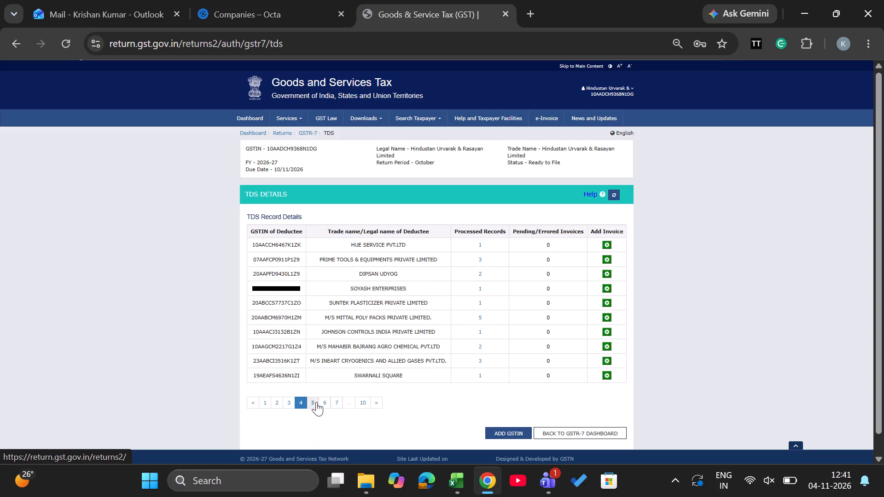
click(316, 402)
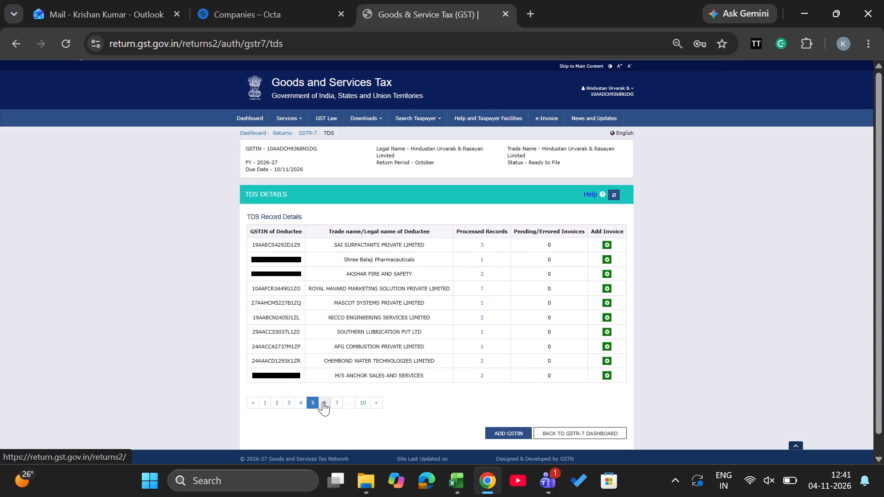
click(323, 402)
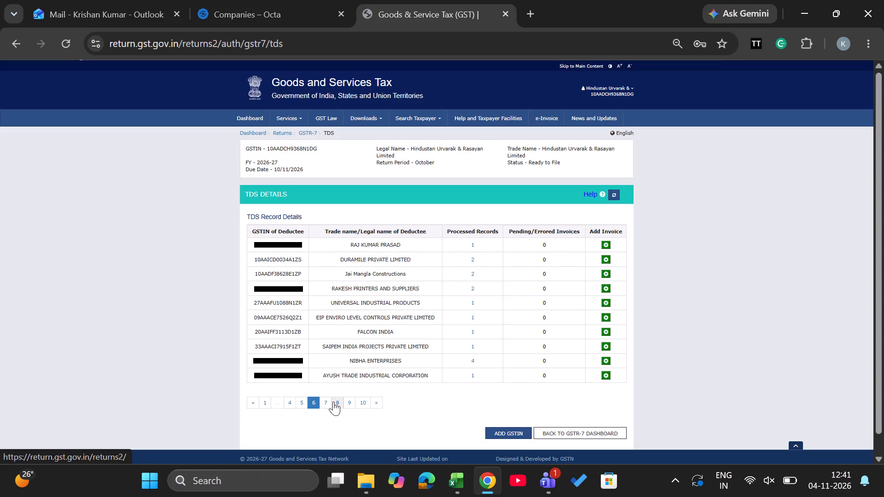
click(324, 403)
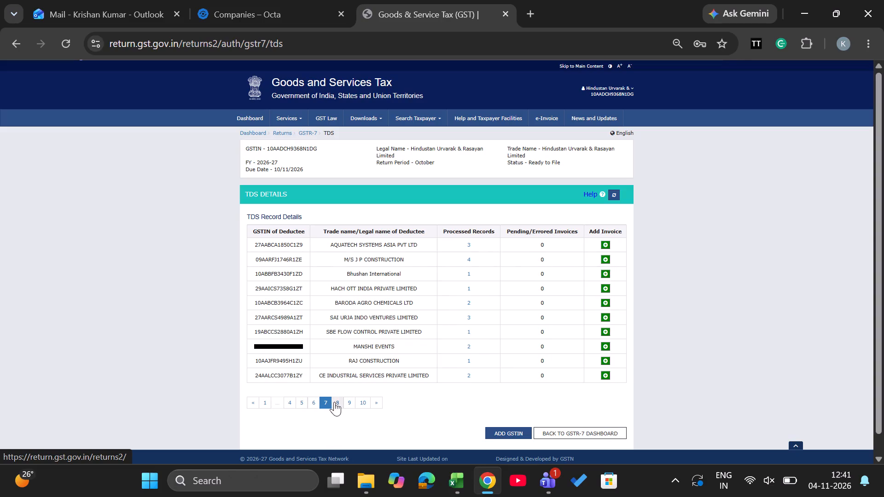
click(334, 402)
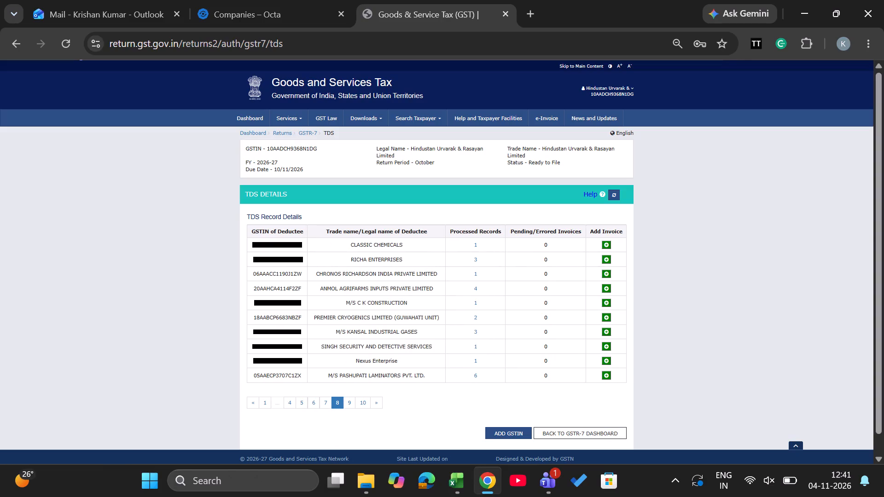
click(349, 401)
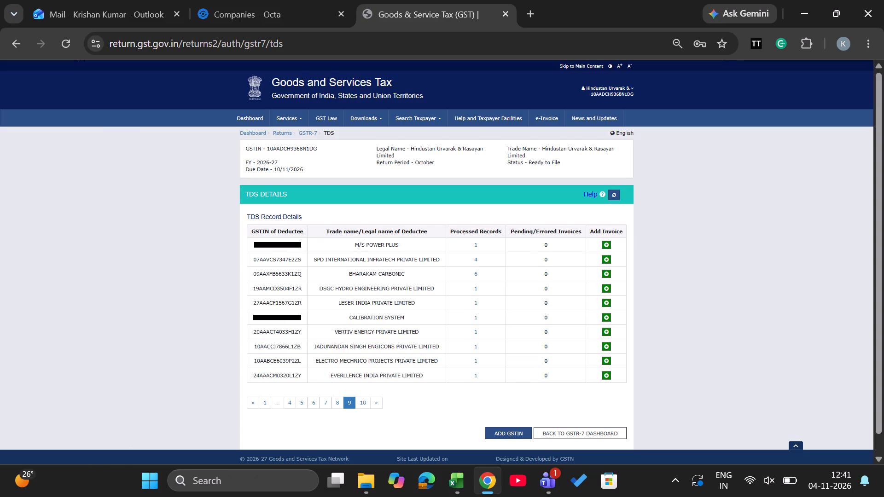
click(365, 400)
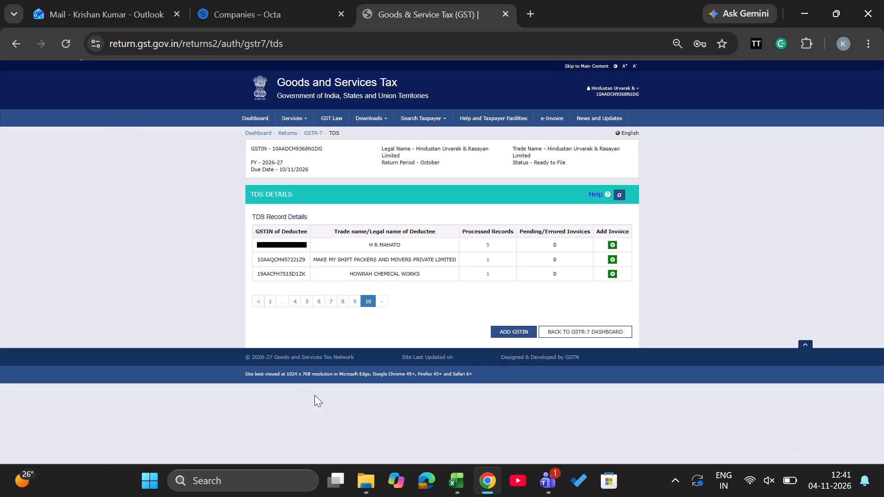
Review the processed invoice of EIP Enviro Level Controls Private Limited on page 6 of the deductee list, and return to the list.
click(270, 303)
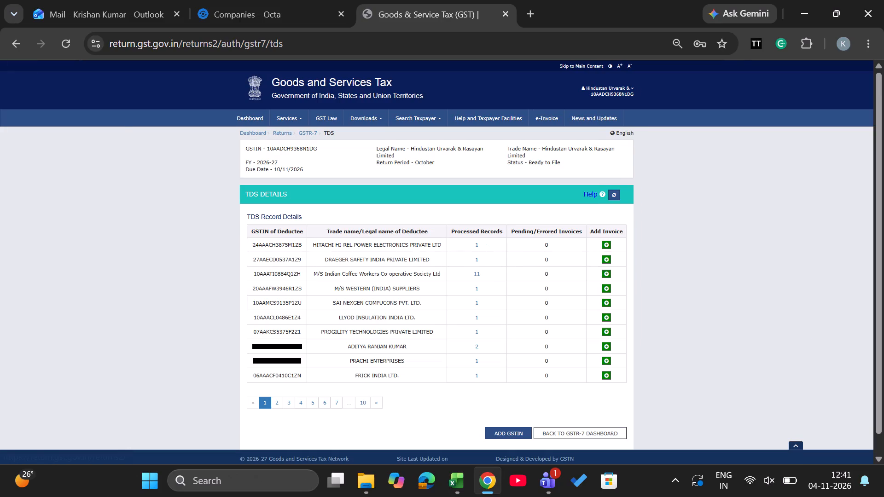
click(277, 405)
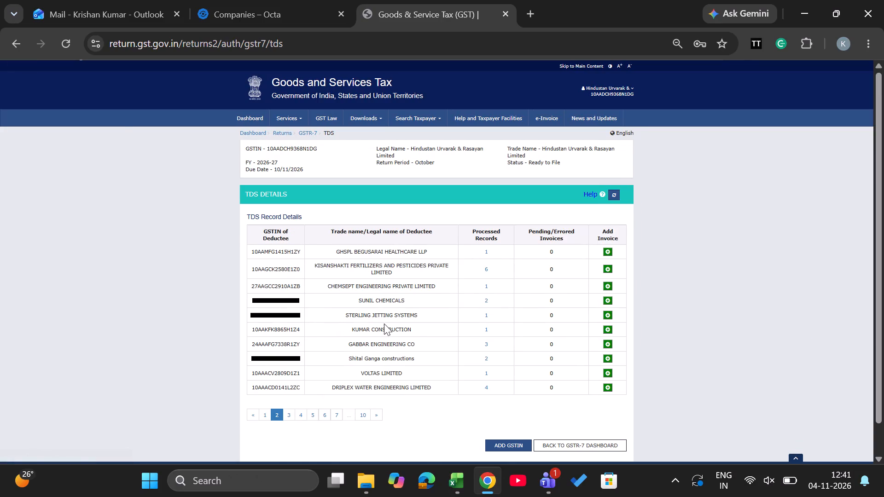
click(291, 413)
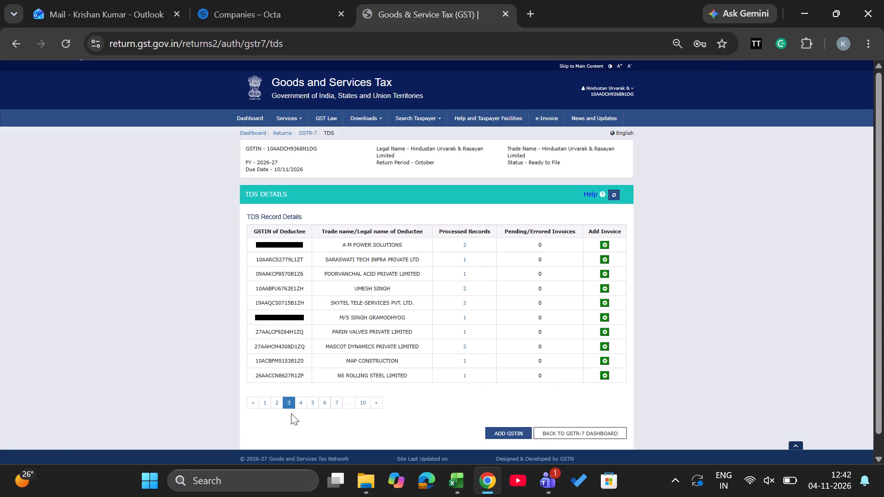
click(266, 407)
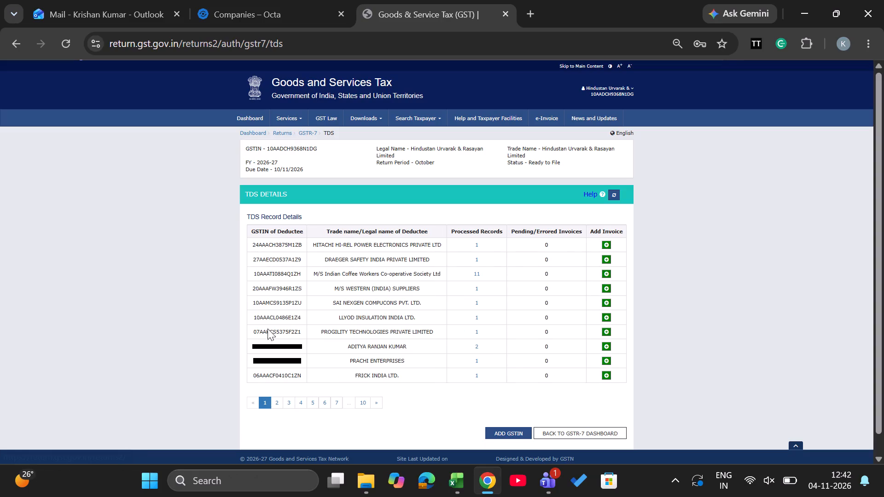
click(274, 401)
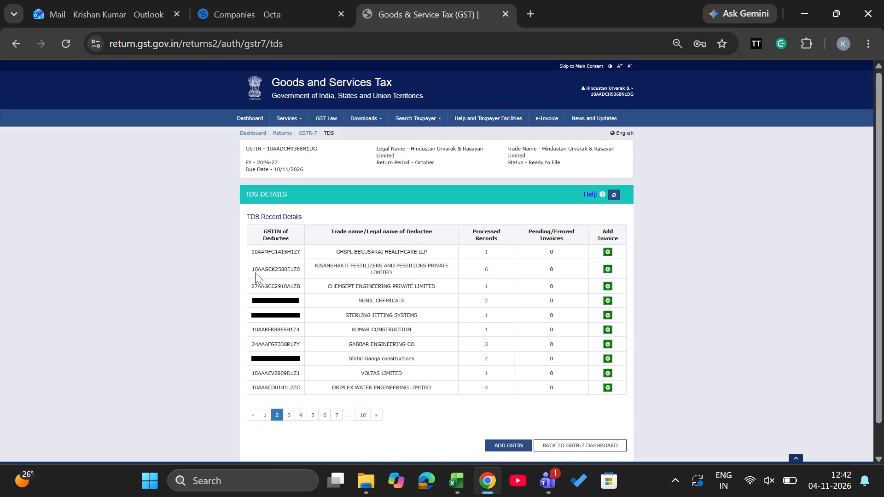
click(290, 418)
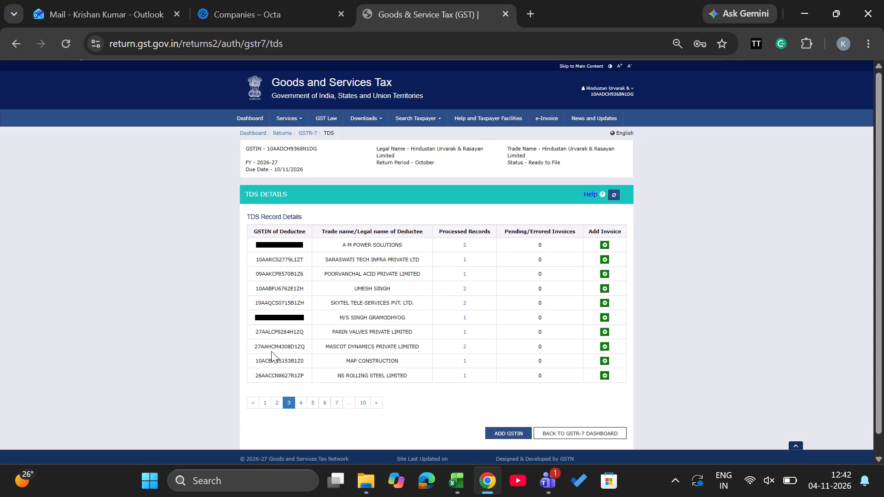
click(305, 406)
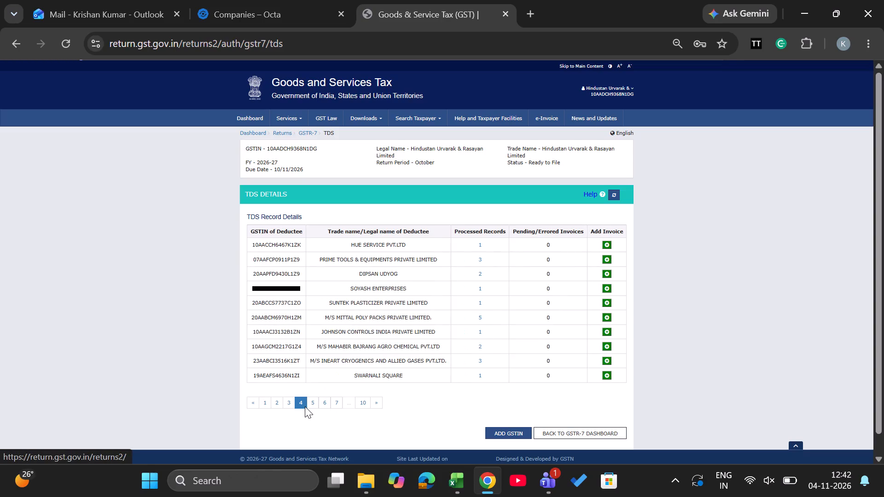
click(319, 405)
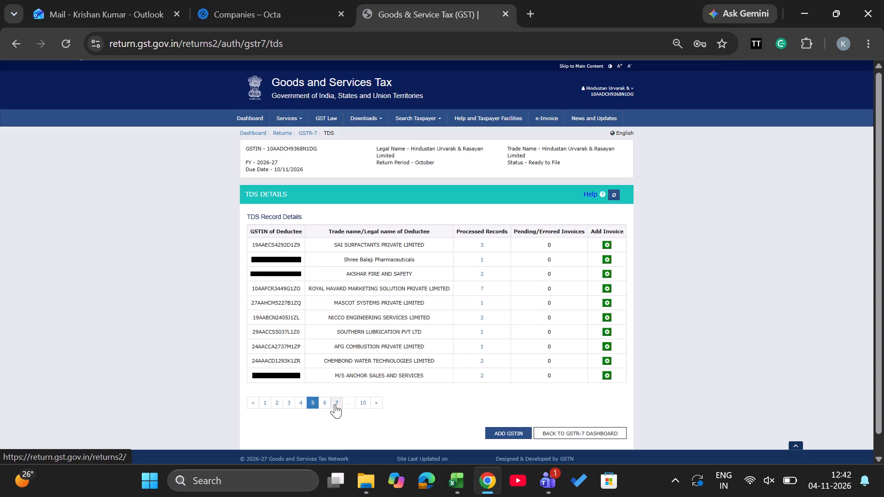
click(326, 406)
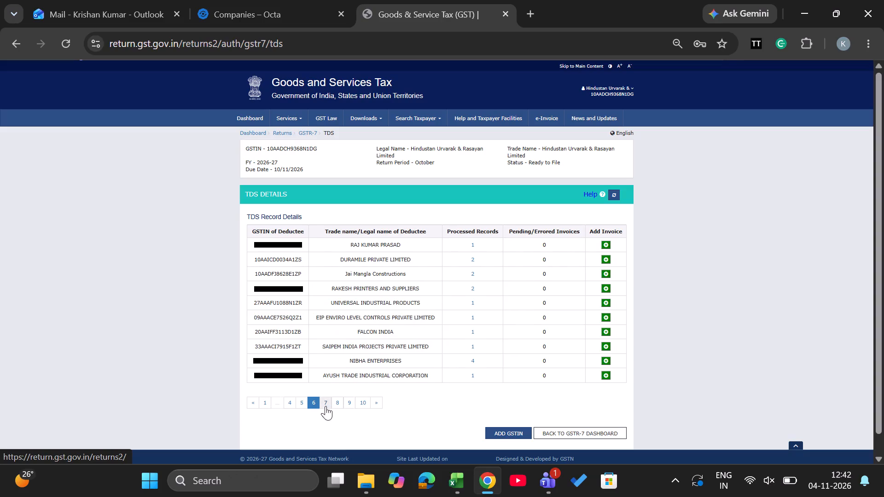
click(471, 317)
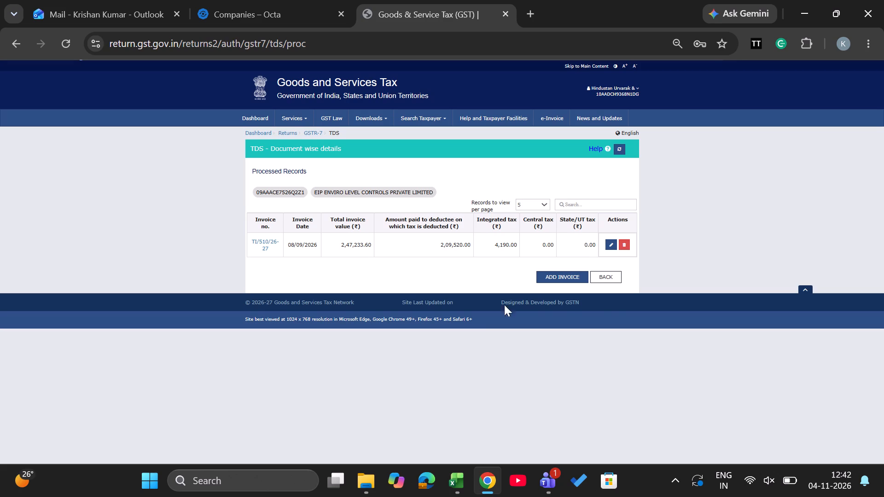
click(611, 276)
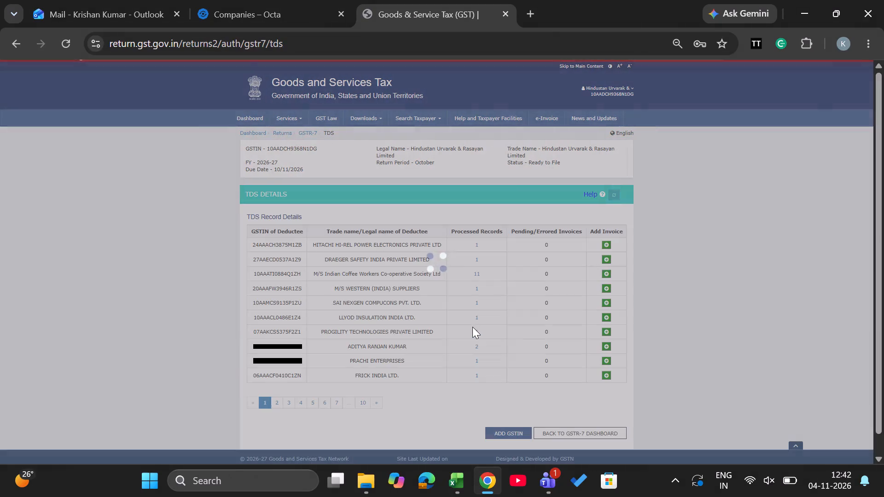
Review the processed invoice of Everllence India Private Limited on page 9 of the deductee list, and return to the list.
scroll(472, 327, down, 6)
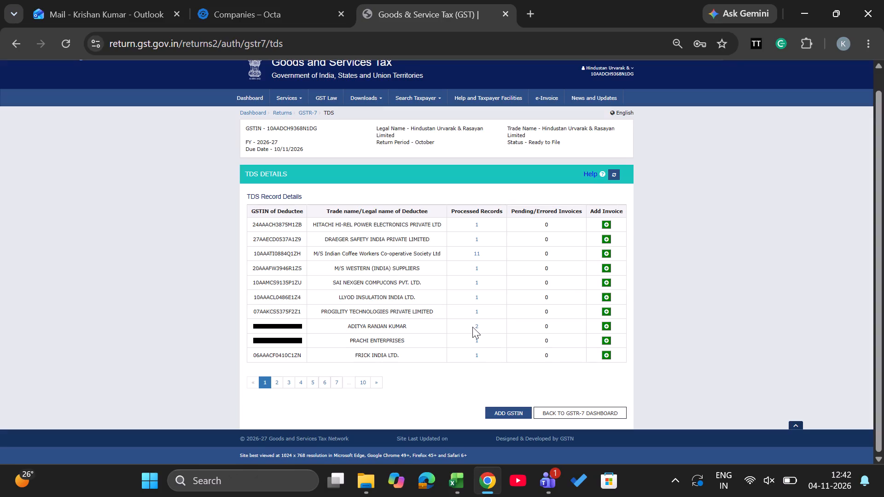
click(274, 384)
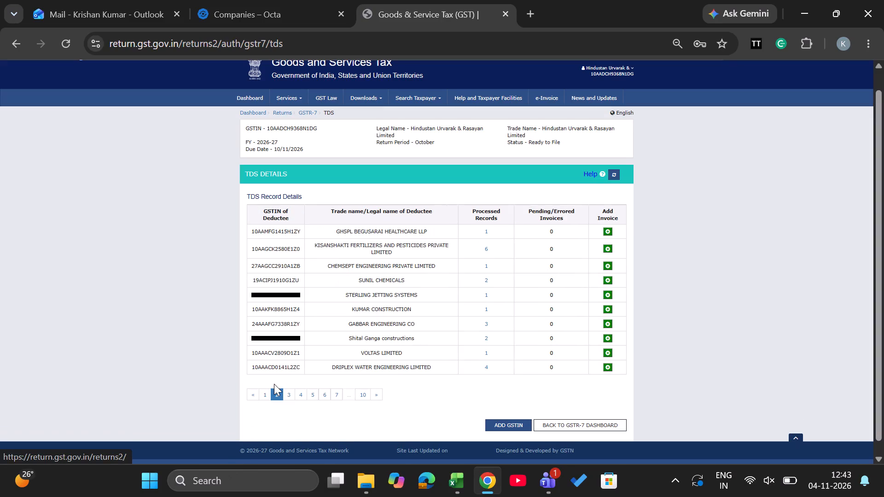
click(288, 396)
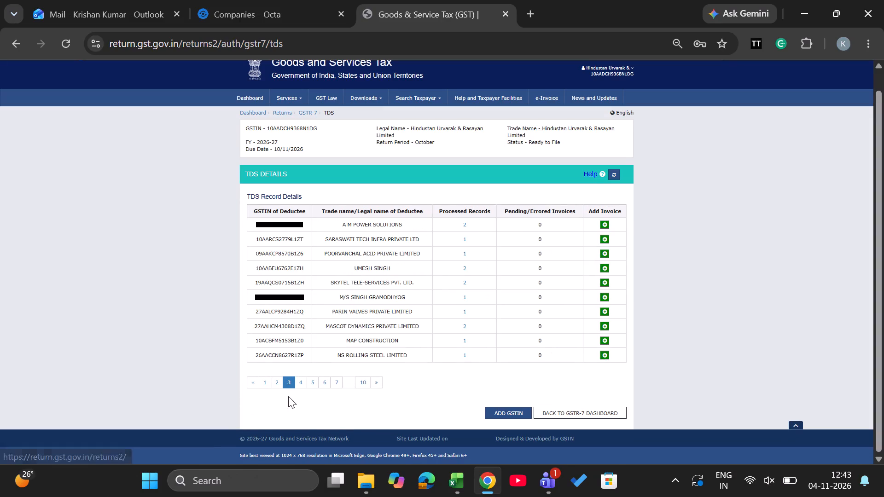
click(305, 377)
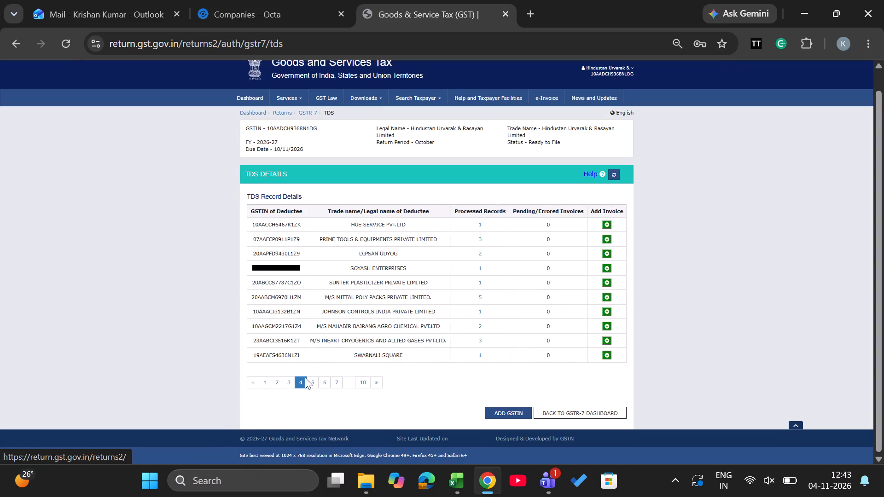
click(312, 378)
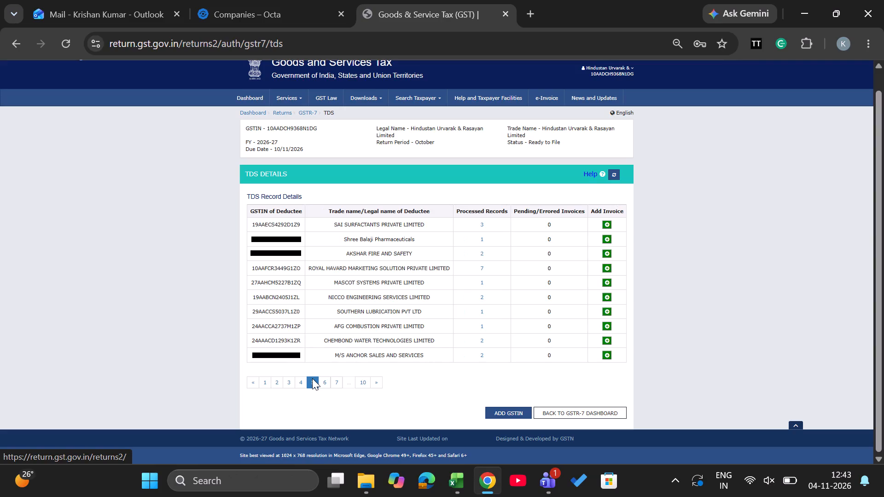
click(320, 384)
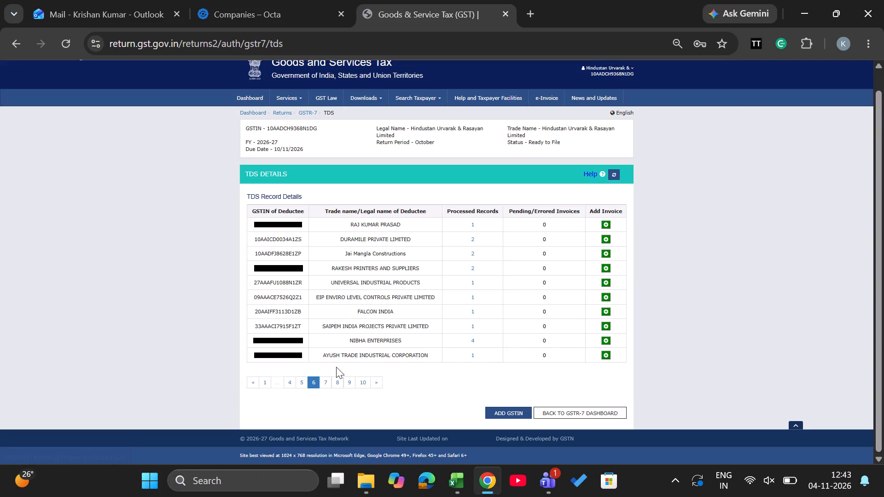
click(325, 378)
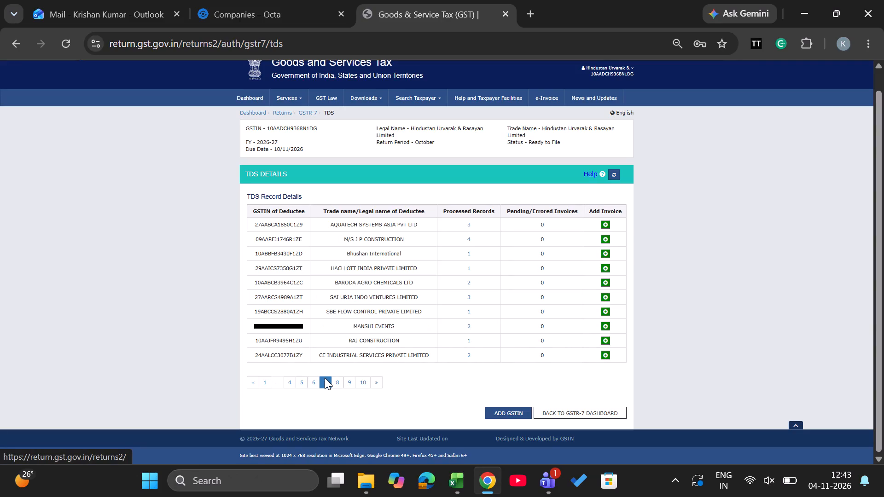
click(338, 379)
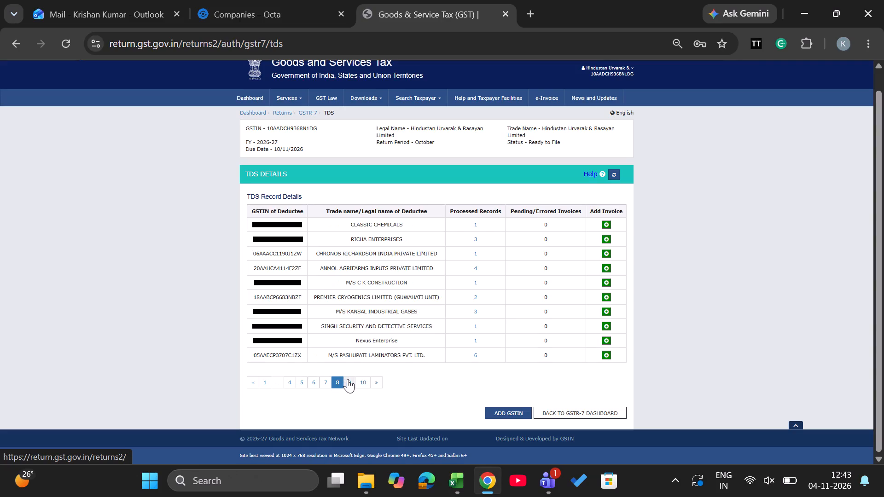
click(348, 379)
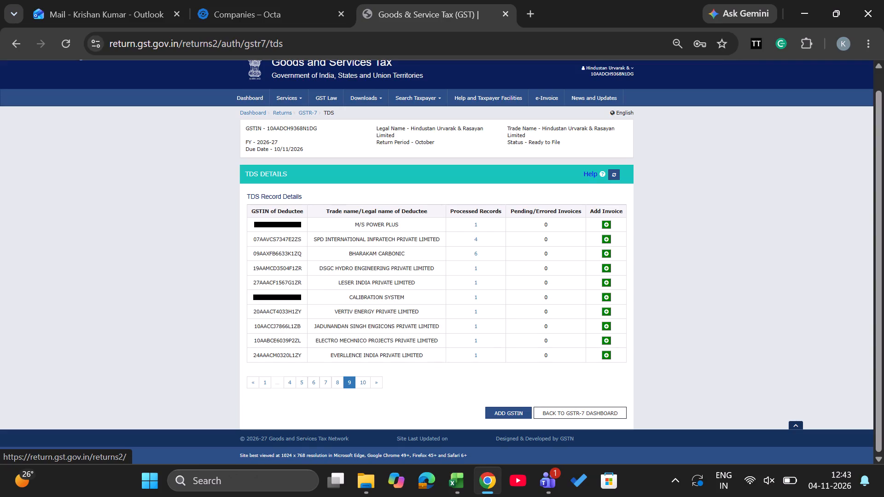
click(475, 355)
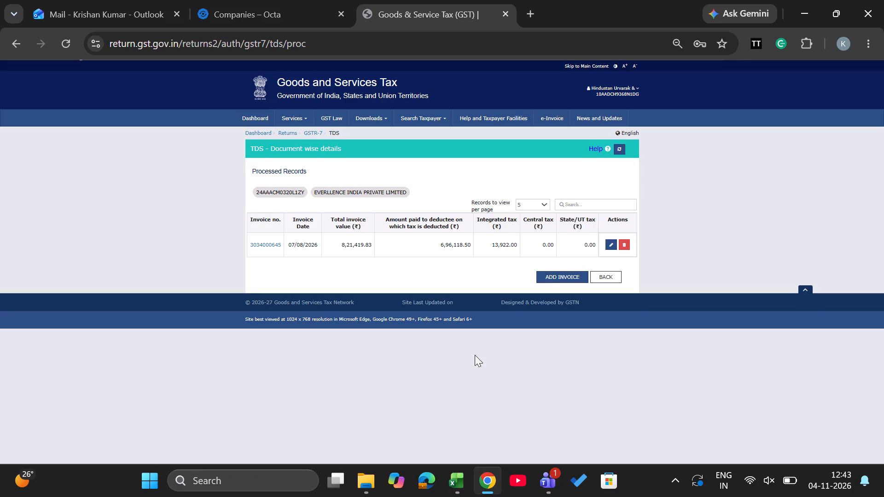
click(618, 273)
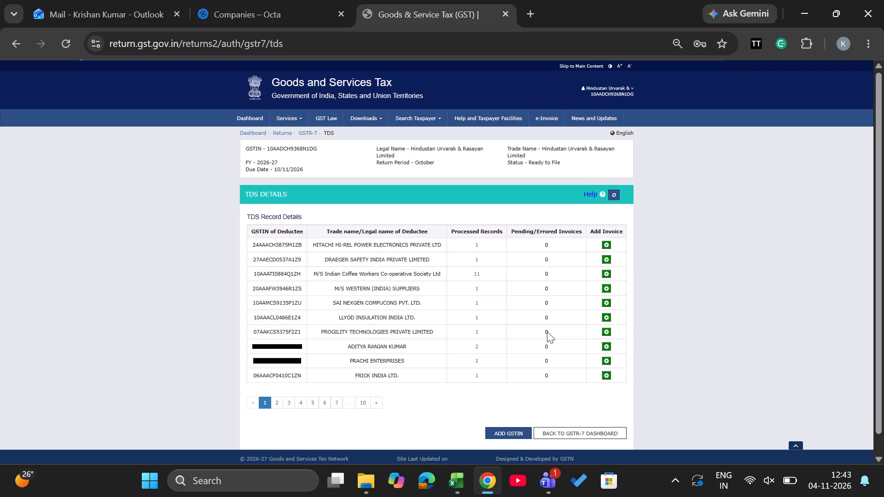
Open the processed records of Falcon India on page 6 of the deductee list.
click(273, 400)
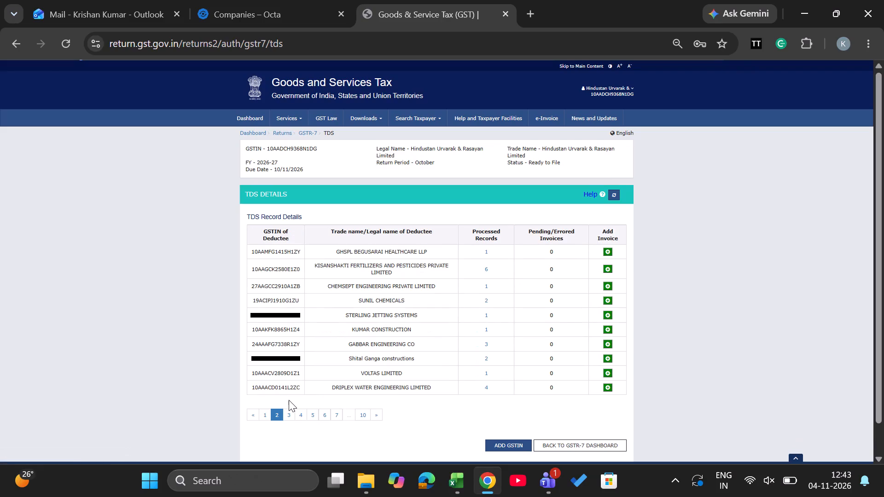
click(292, 414)
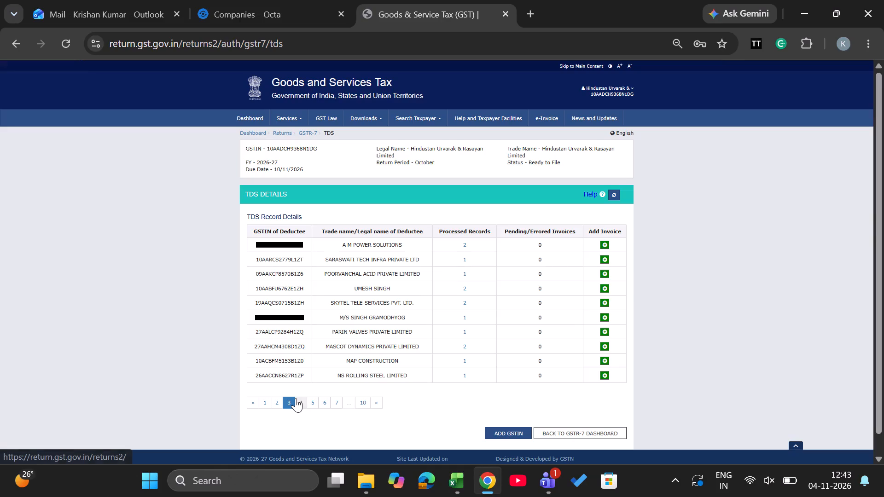
click(298, 402)
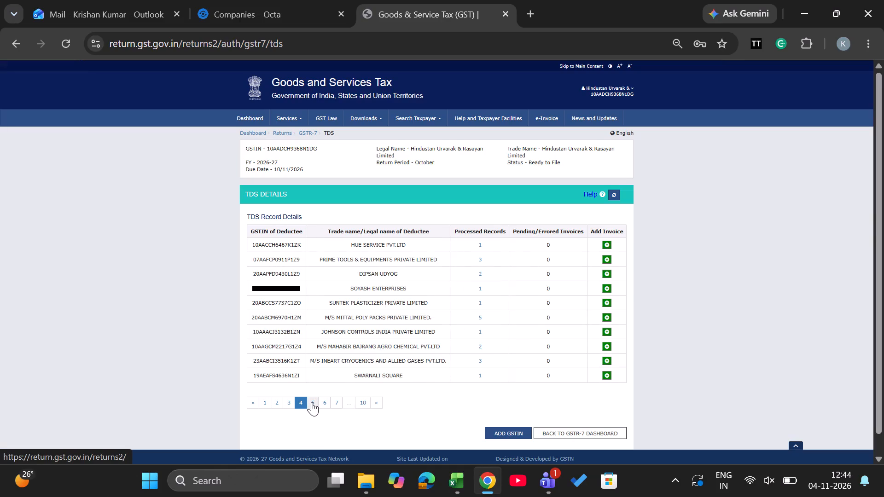
click(312, 402)
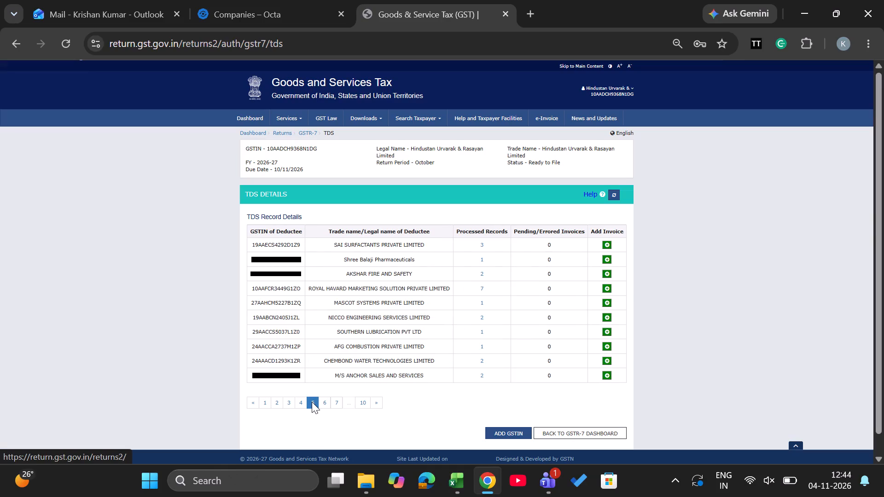
click(322, 402)
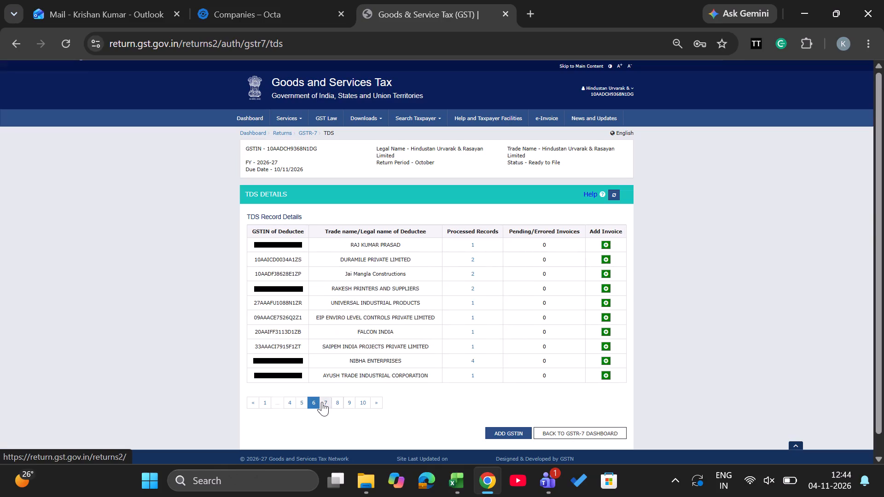
click(471, 332)
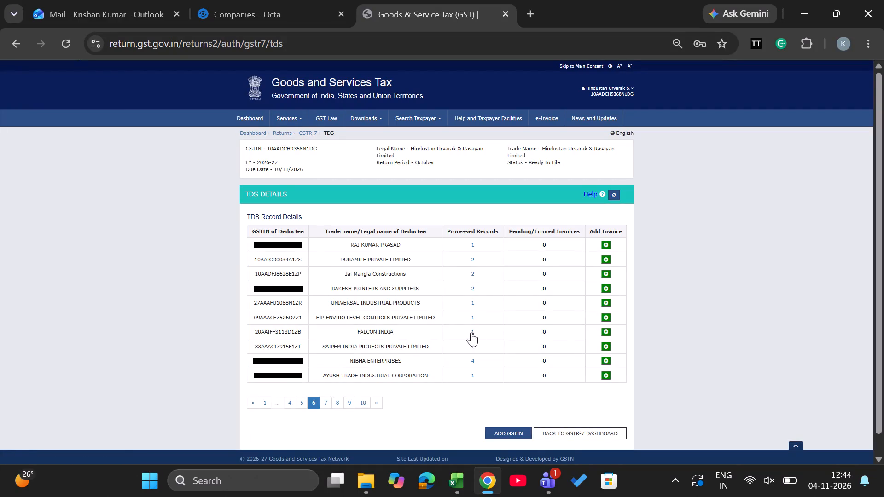
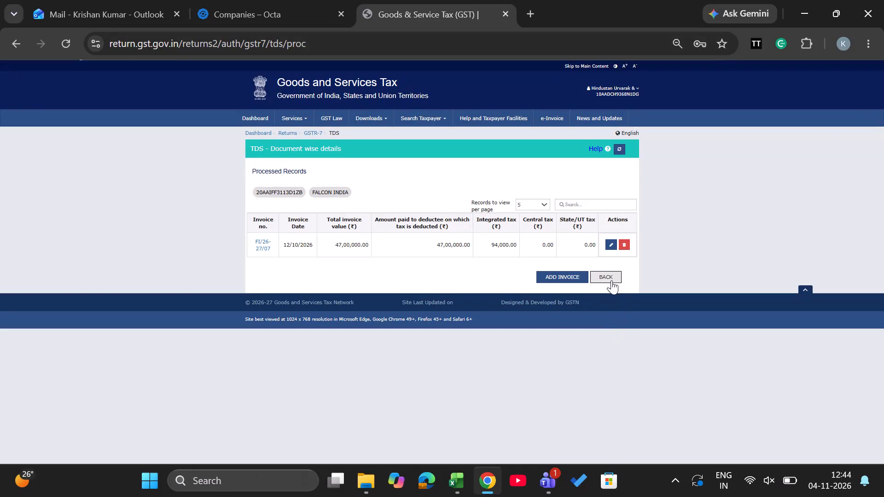
Return from Falcon India's records to the deductee list and open the processed records of Frick India Ltd. on page 1.
click(611, 283)
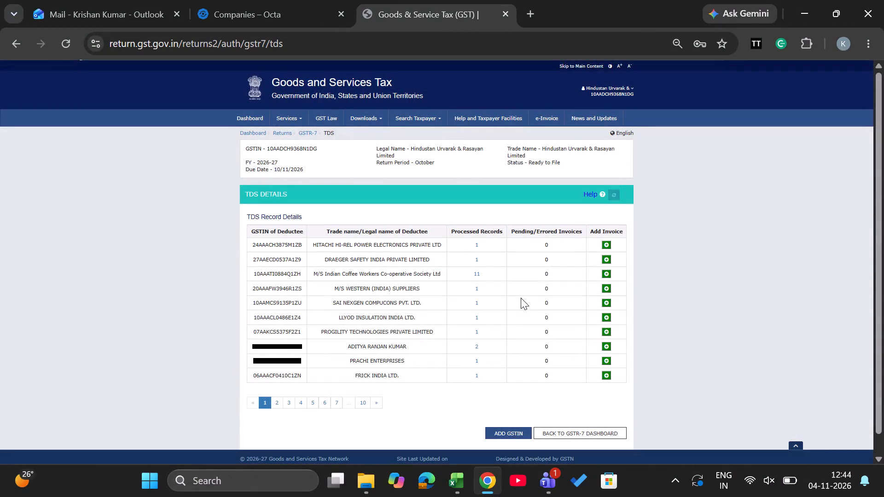
click(281, 403)
click(267, 414)
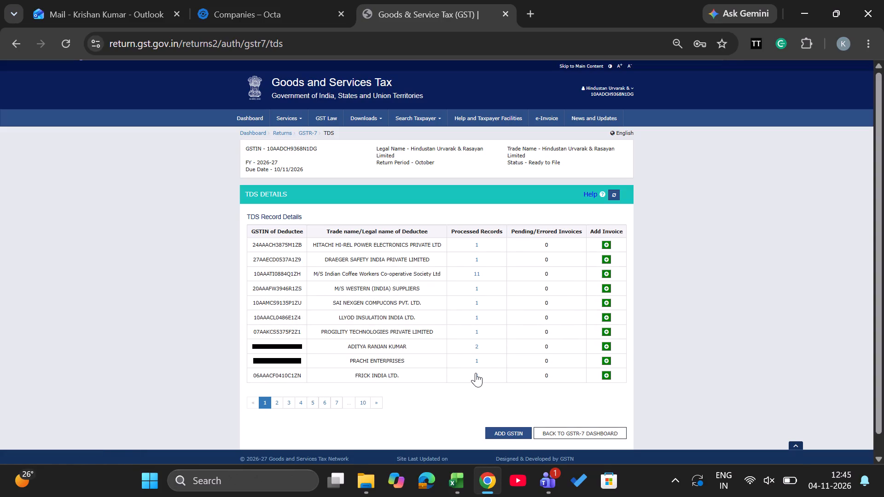
click(476, 373)
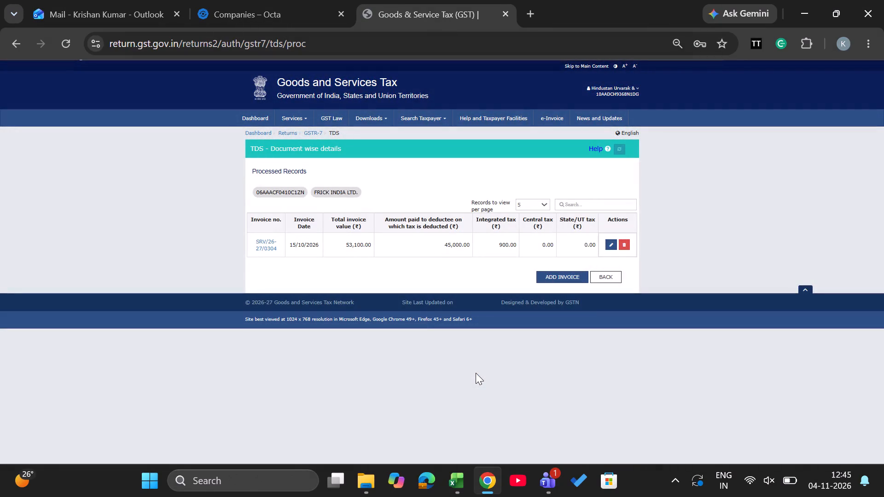
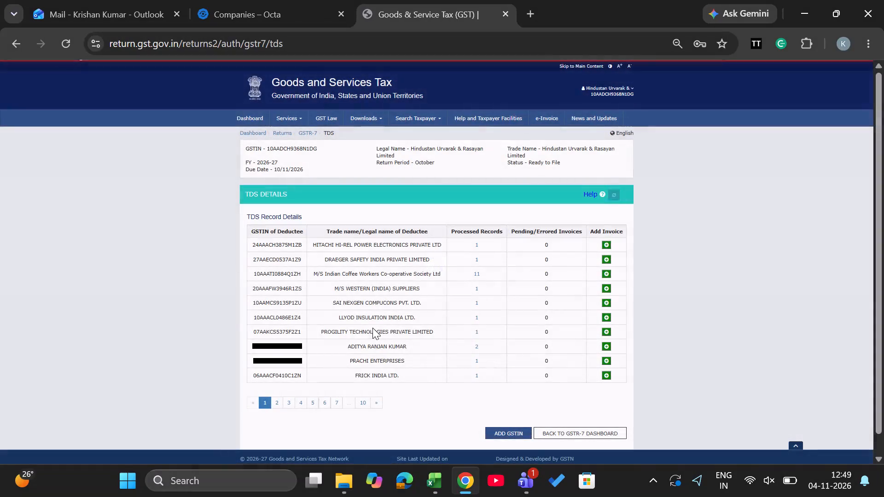
Go to page 2 of the TDS deductee list and open the processed records of Gabbar Engineering Co.
click(276, 405)
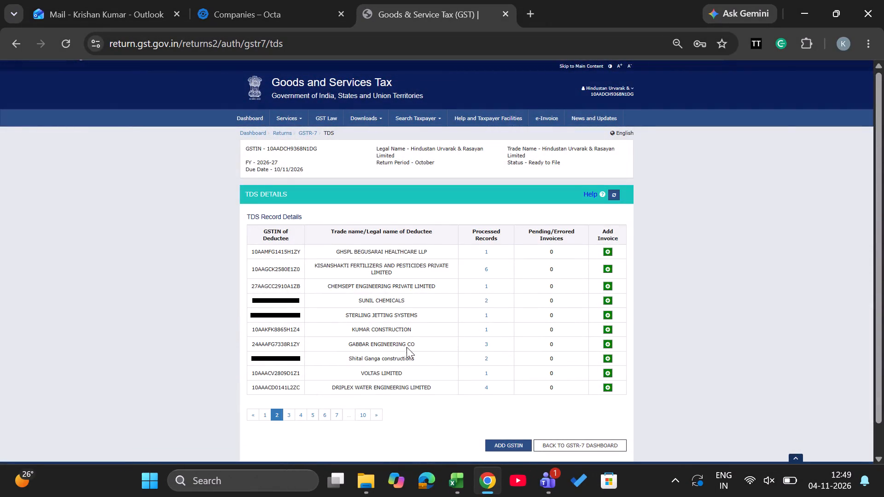
click(487, 344)
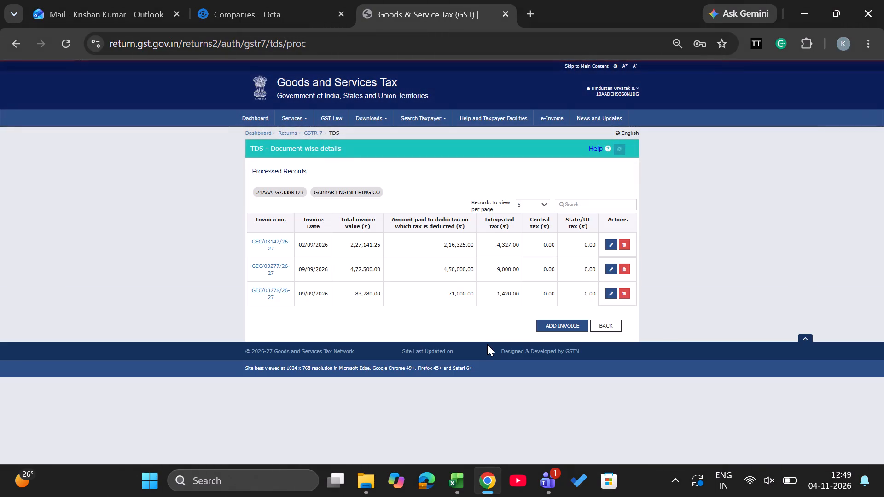
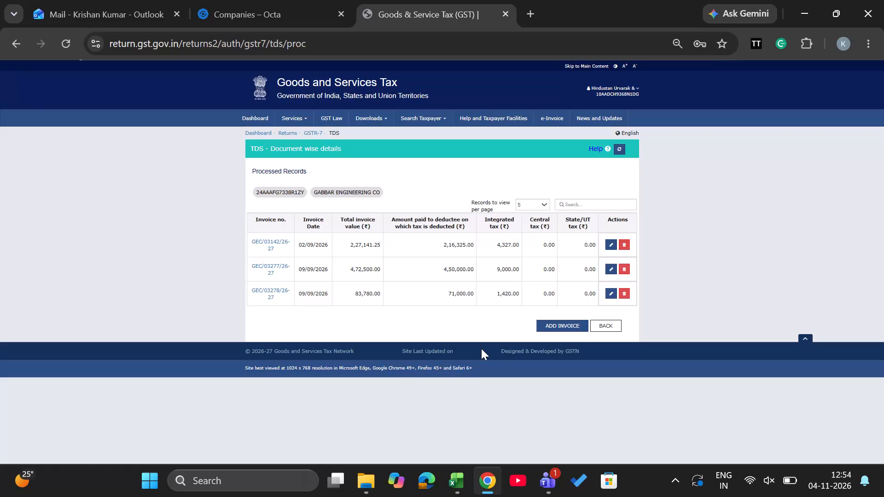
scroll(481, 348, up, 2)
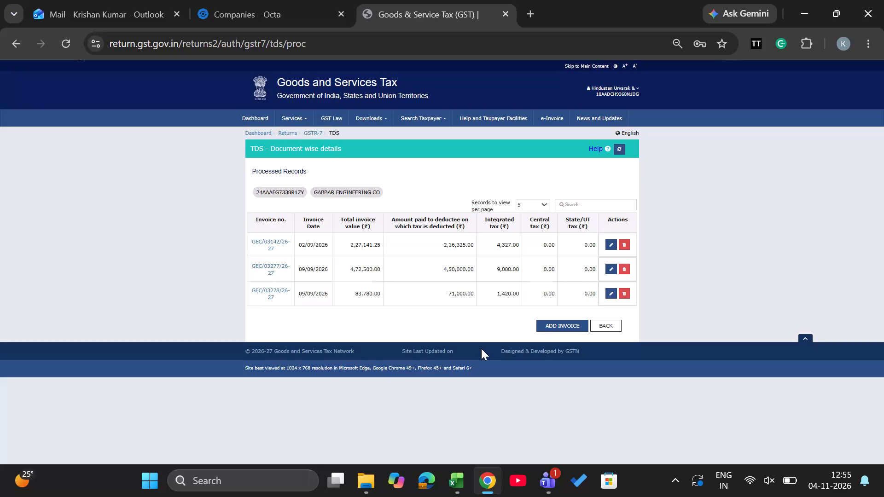